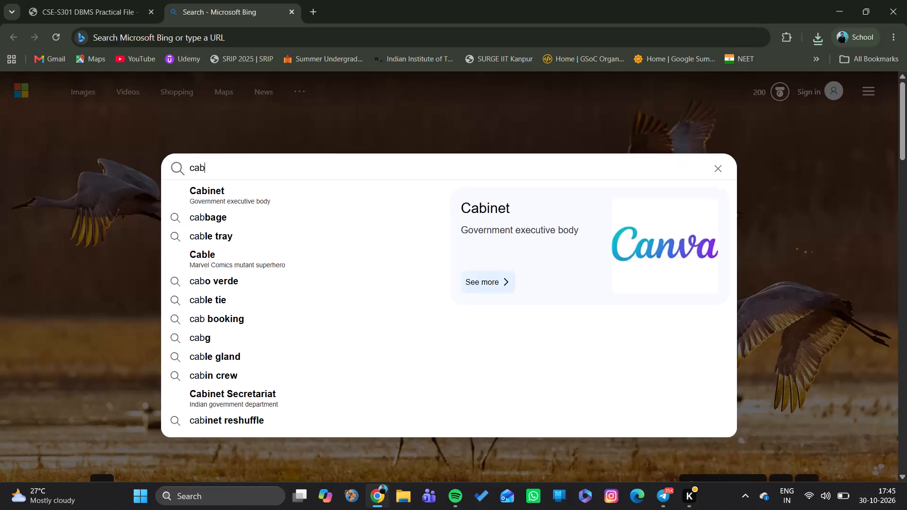
# Search the web for canva and open the official Canva site from the results.
pyautogui.press('BackSpace')
pyautogui.press('n')
pyautogui.write('va')
pyautogui.press('Return')
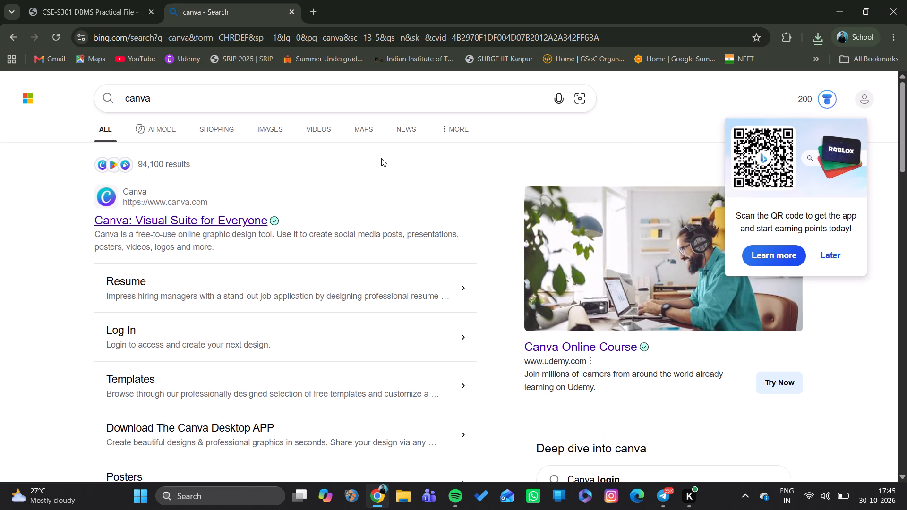
pyautogui.click(176, 215)
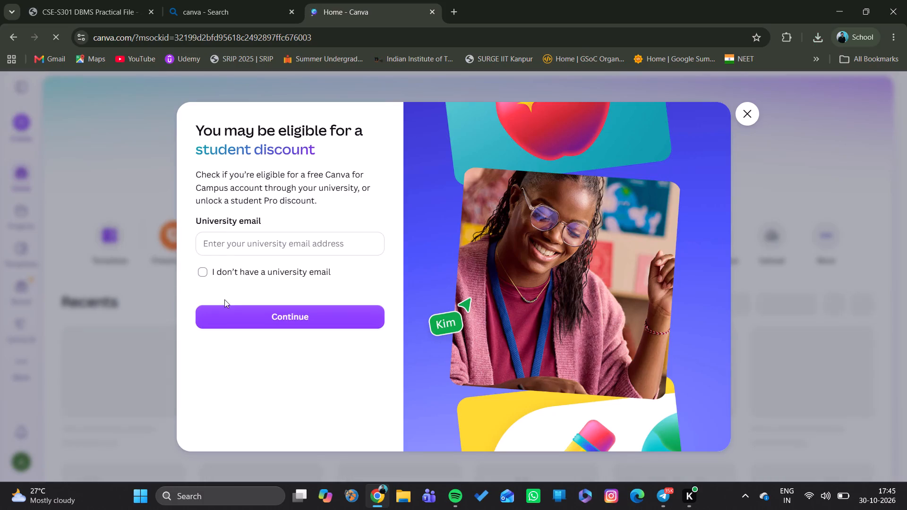
# Check student discount eligibility with the saved university email, then finish and dismiss the offer dialog.
pyautogui.click(280, 250)
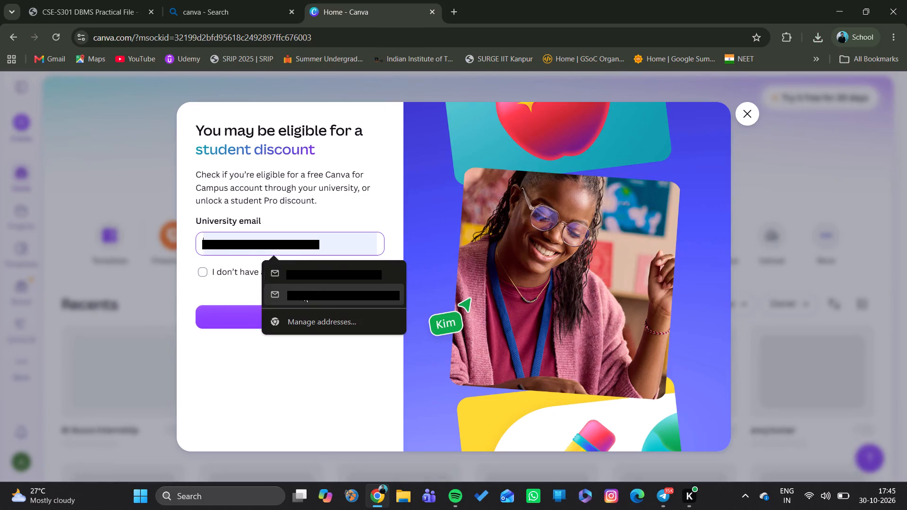
pyautogui.click(304, 294)
pyautogui.click(295, 310)
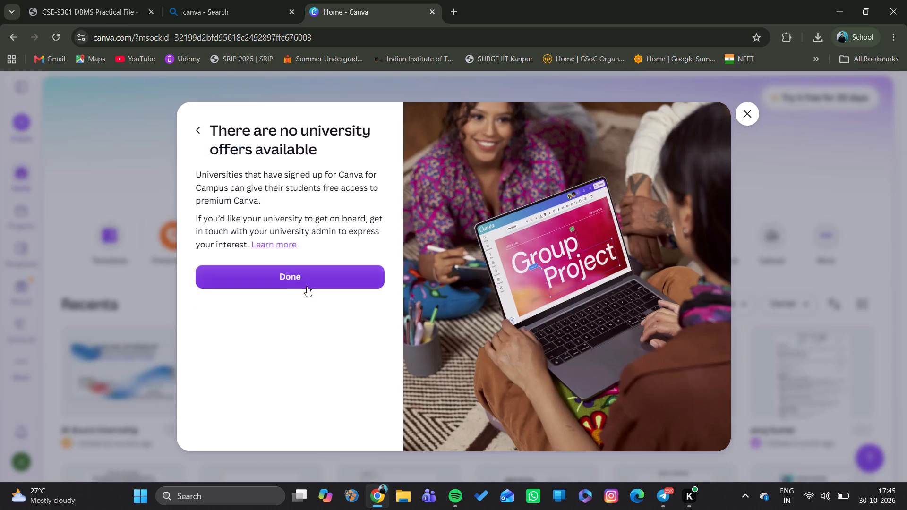
pyautogui.click(307, 286)
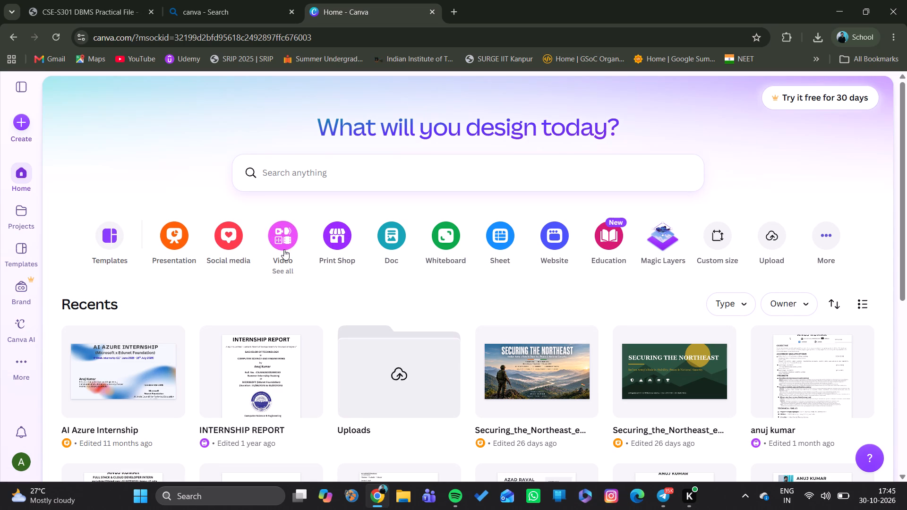
# Upload the DBMS cover PDF from the computer's Downloads folder into the Uploads folder.
pyautogui.click(403, 382)
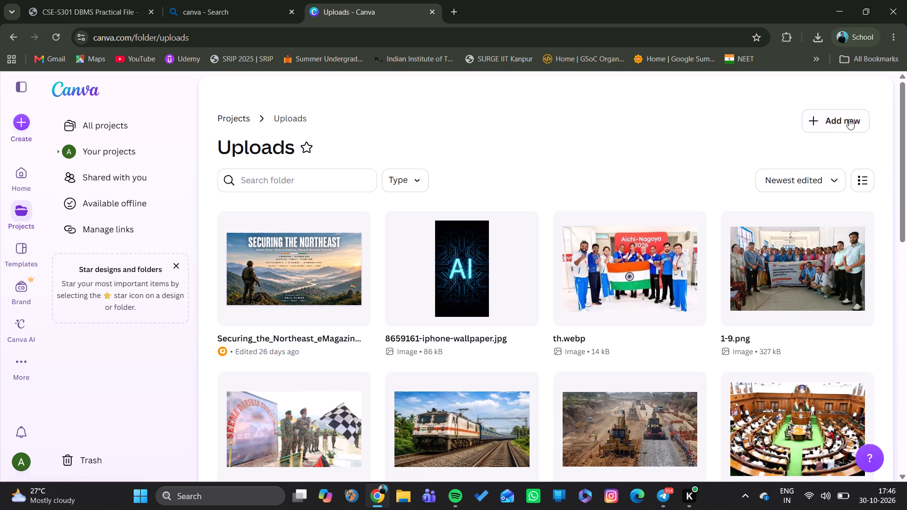
pyautogui.click(836, 129)
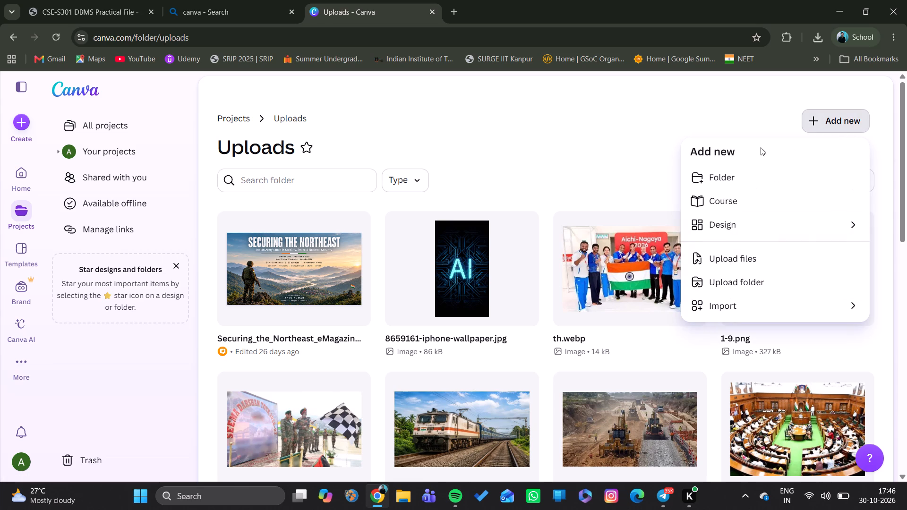
pyautogui.click(734, 257)
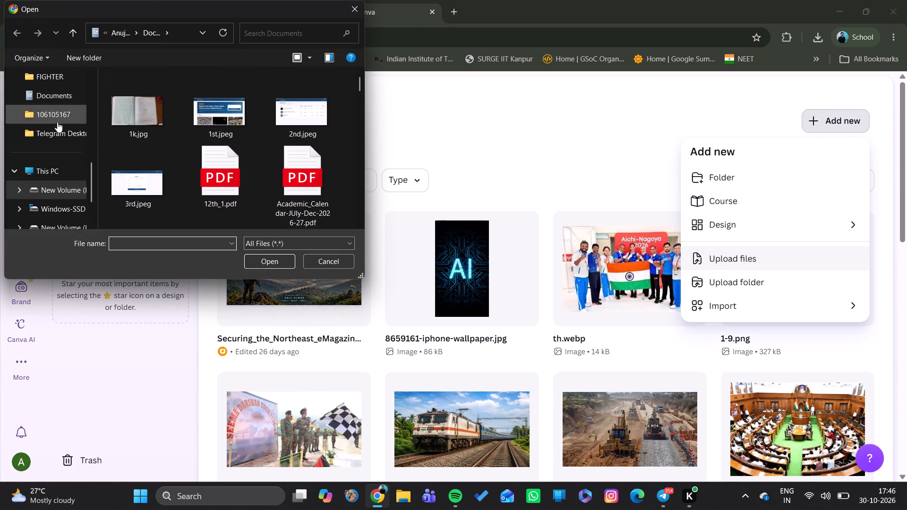
pyautogui.click(61, 200)
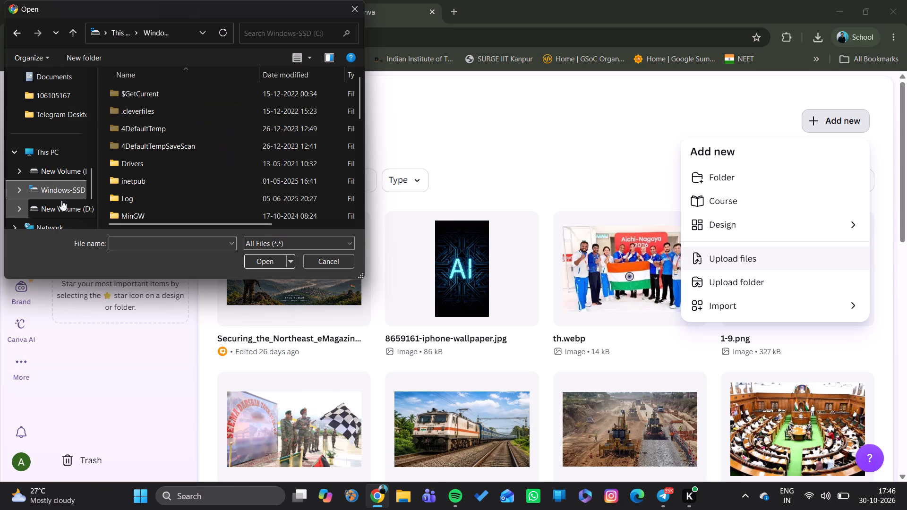
pyautogui.moveTo(88, 196); pyautogui.dragTo(93, 88)
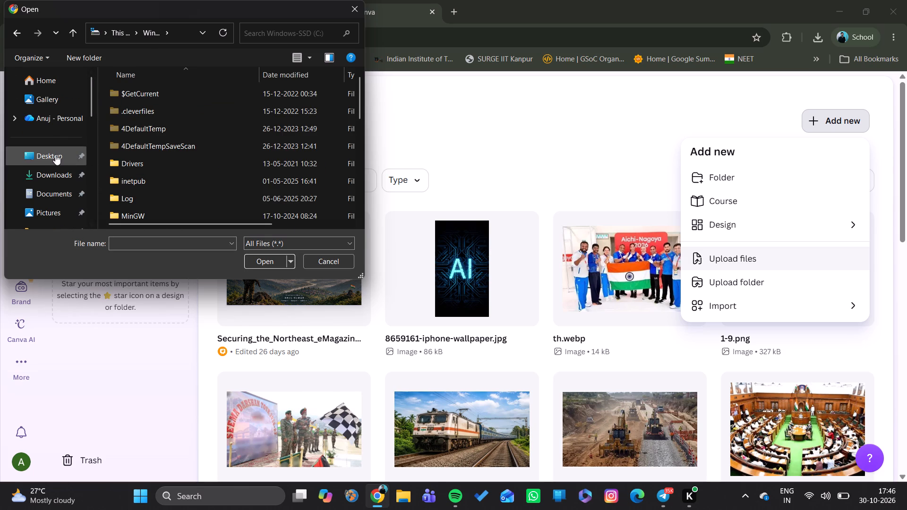
pyautogui.click(55, 154)
pyautogui.click(56, 168)
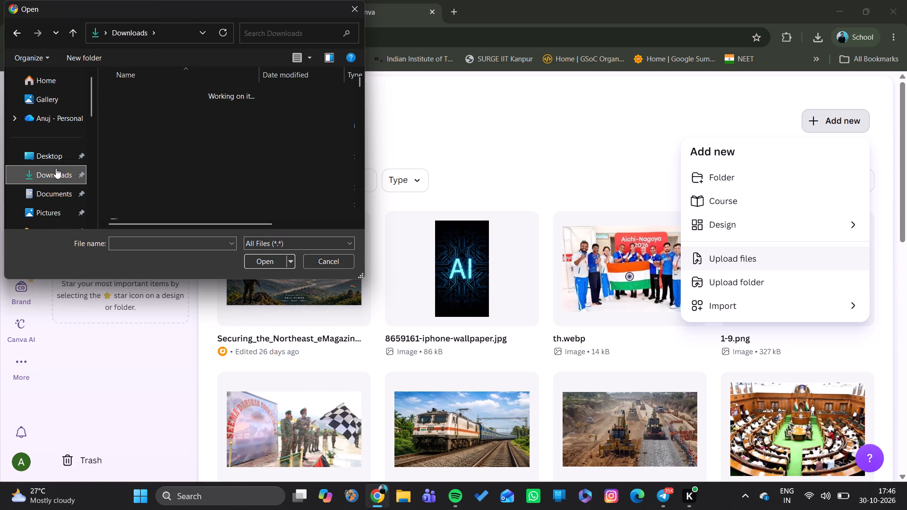
pyautogui.click(166, 122)
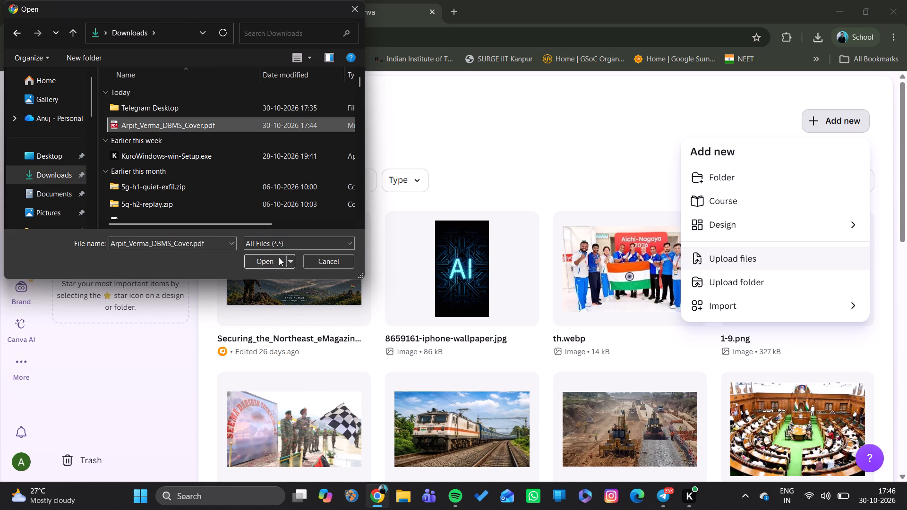
pyautogui.click(277, 259)
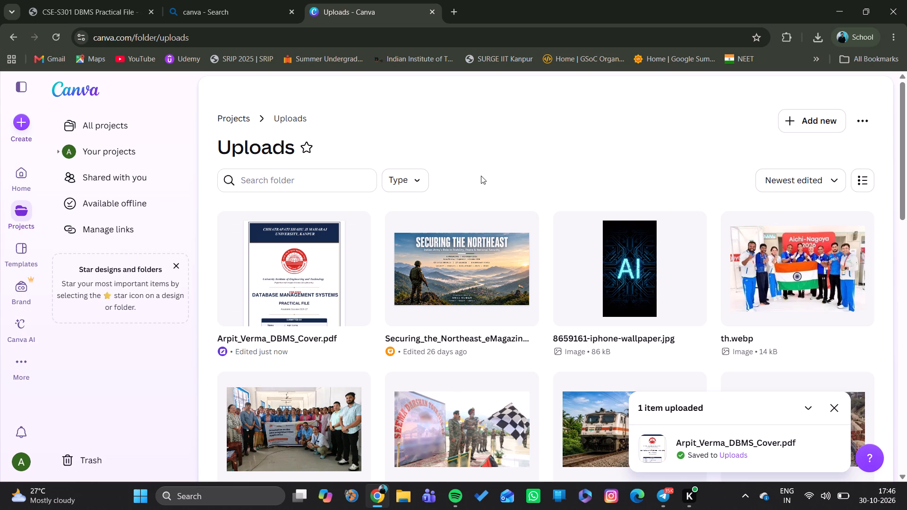
# Open the uploaded DBMS cover PDF in the design editor.
pyautogui.click(288, 255)
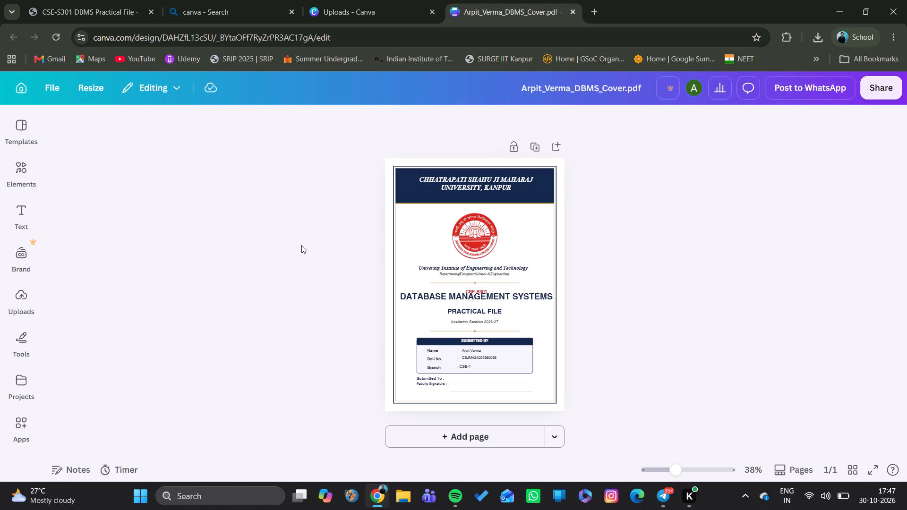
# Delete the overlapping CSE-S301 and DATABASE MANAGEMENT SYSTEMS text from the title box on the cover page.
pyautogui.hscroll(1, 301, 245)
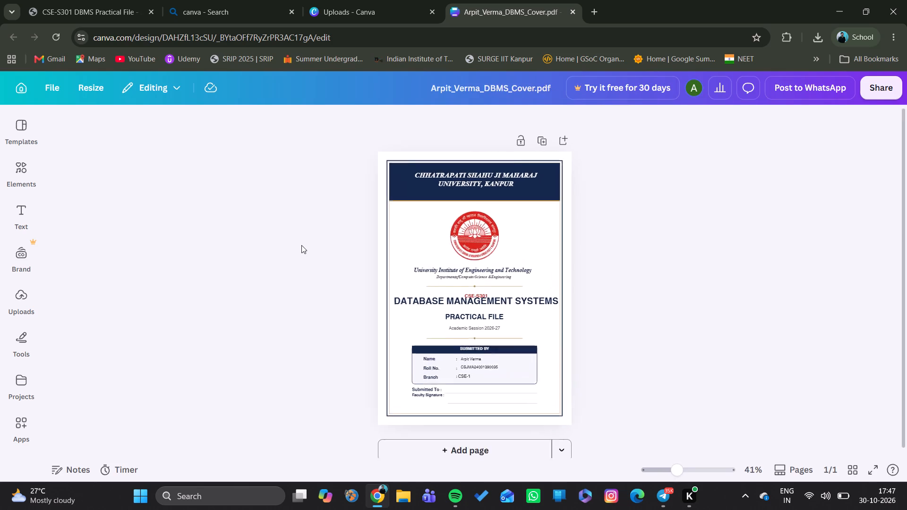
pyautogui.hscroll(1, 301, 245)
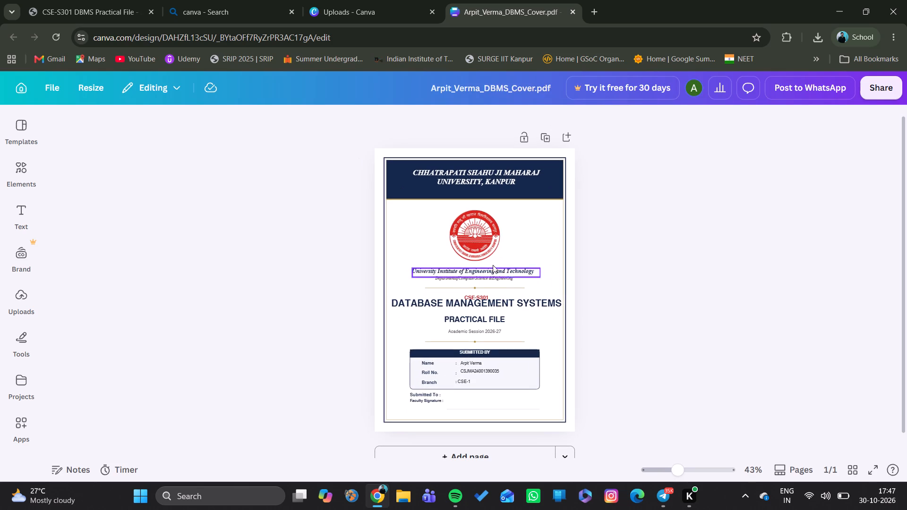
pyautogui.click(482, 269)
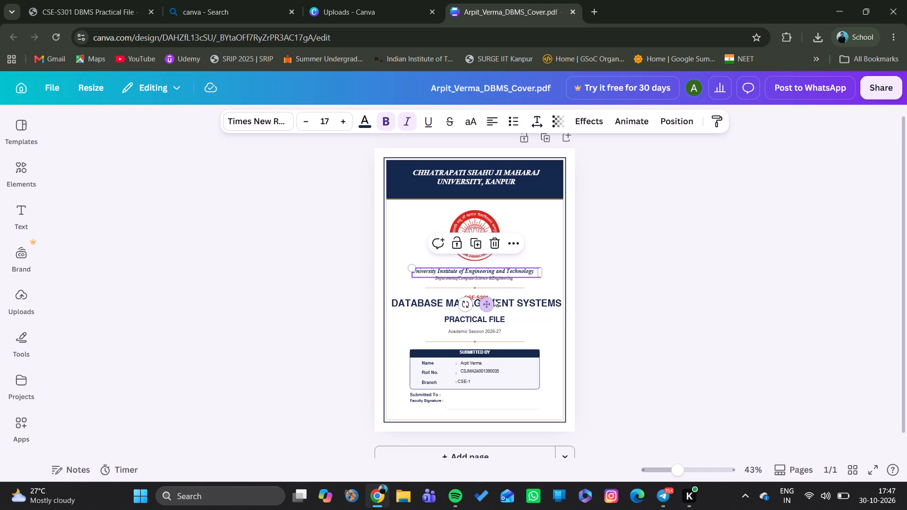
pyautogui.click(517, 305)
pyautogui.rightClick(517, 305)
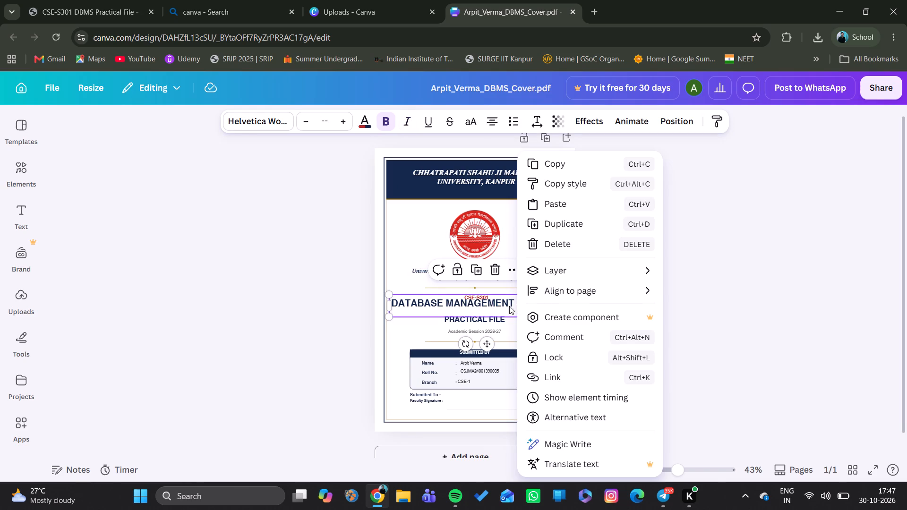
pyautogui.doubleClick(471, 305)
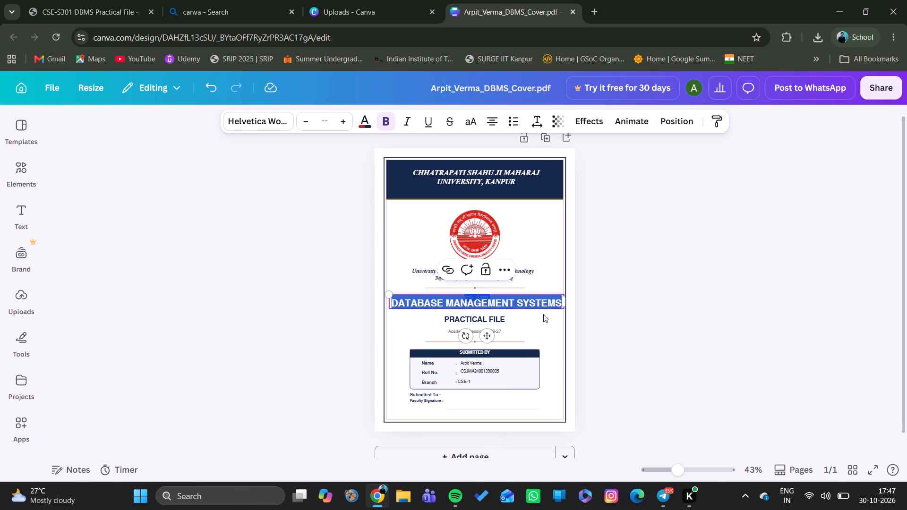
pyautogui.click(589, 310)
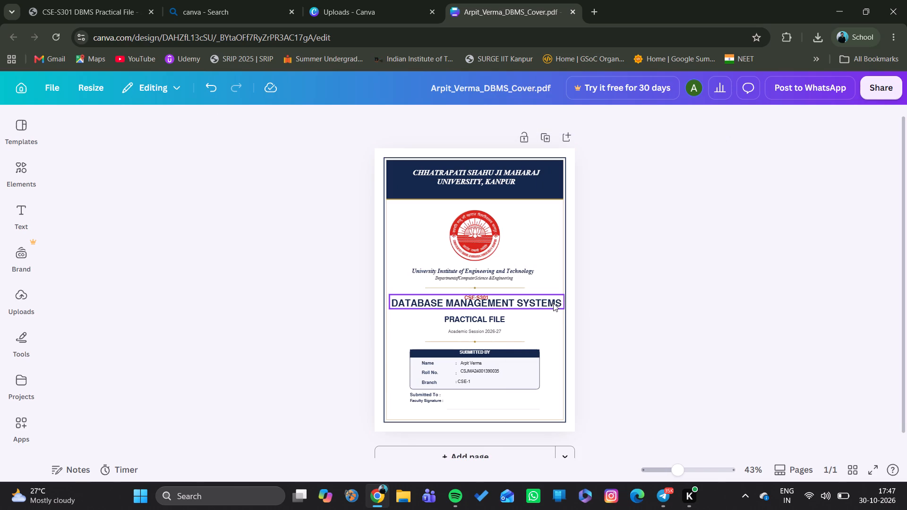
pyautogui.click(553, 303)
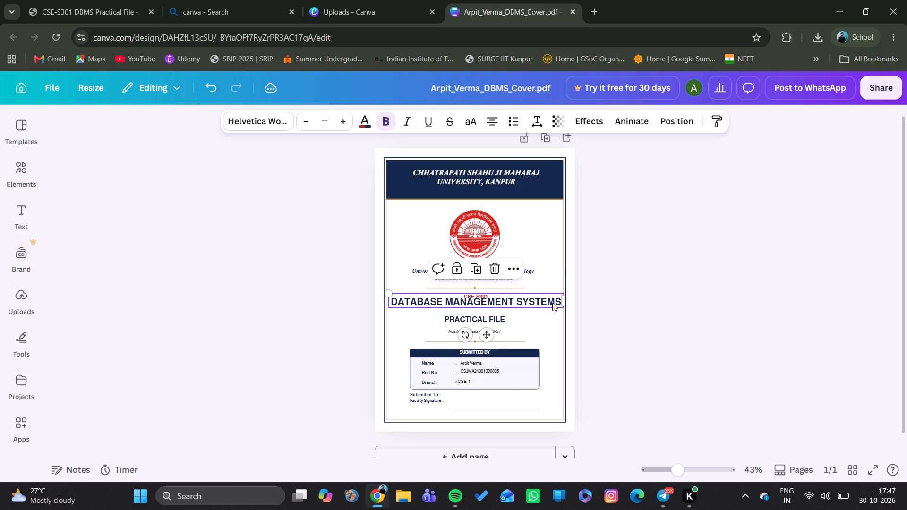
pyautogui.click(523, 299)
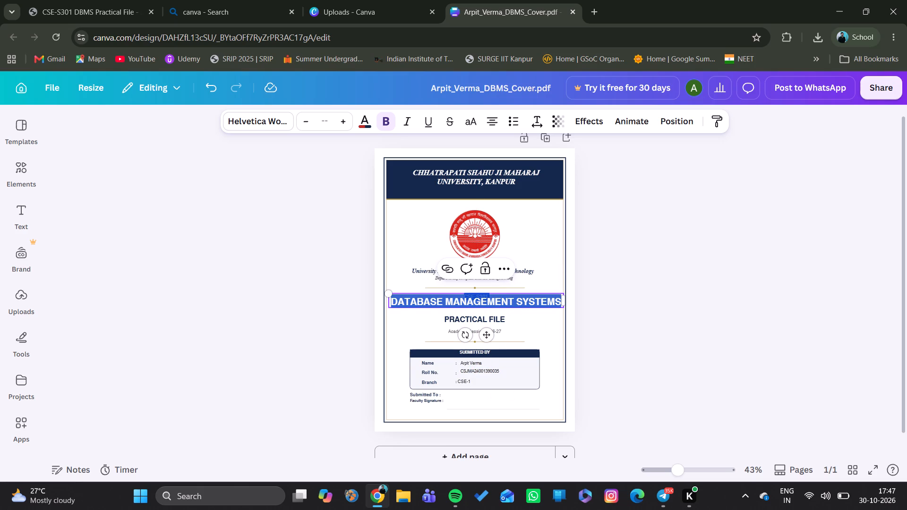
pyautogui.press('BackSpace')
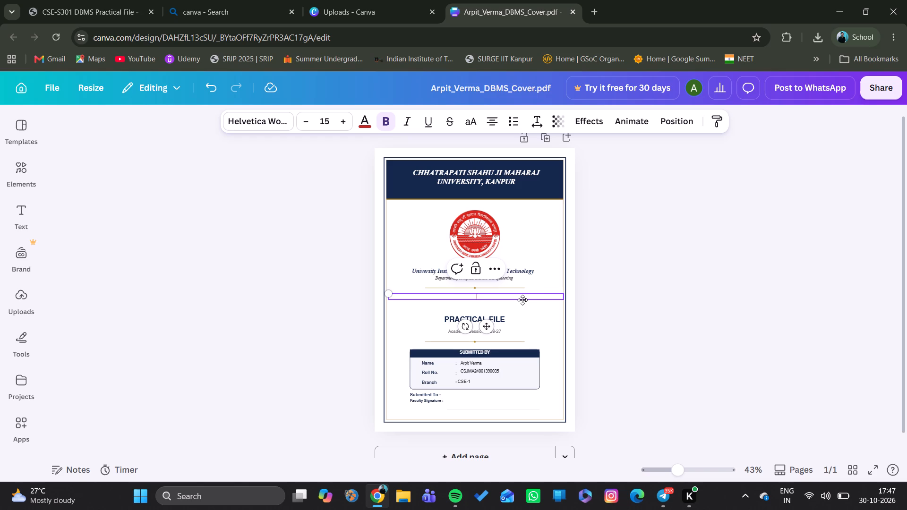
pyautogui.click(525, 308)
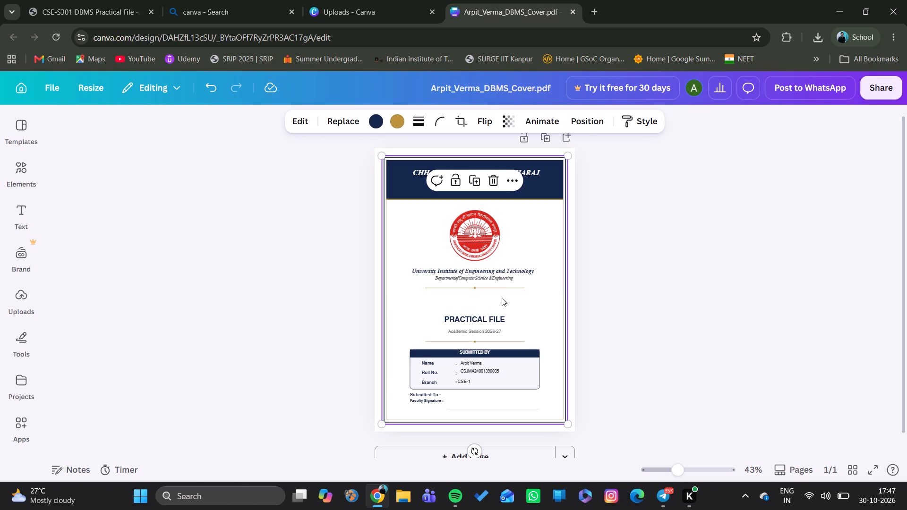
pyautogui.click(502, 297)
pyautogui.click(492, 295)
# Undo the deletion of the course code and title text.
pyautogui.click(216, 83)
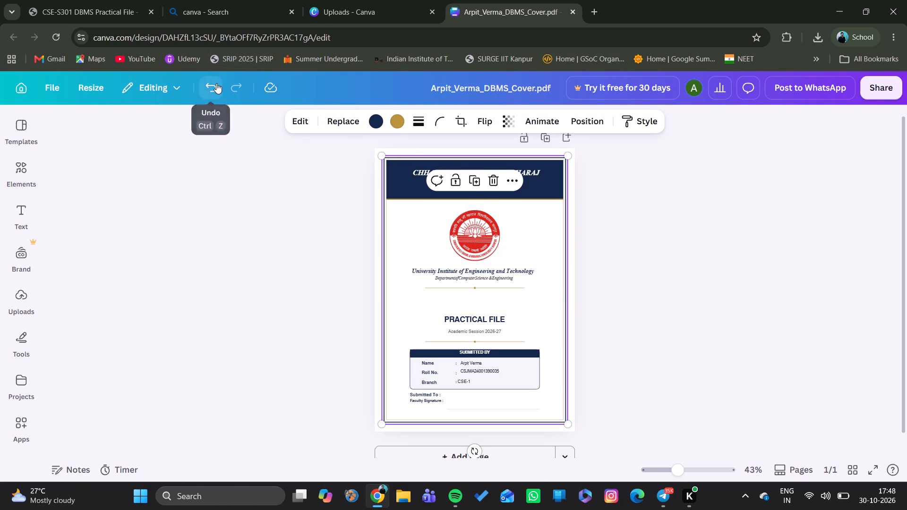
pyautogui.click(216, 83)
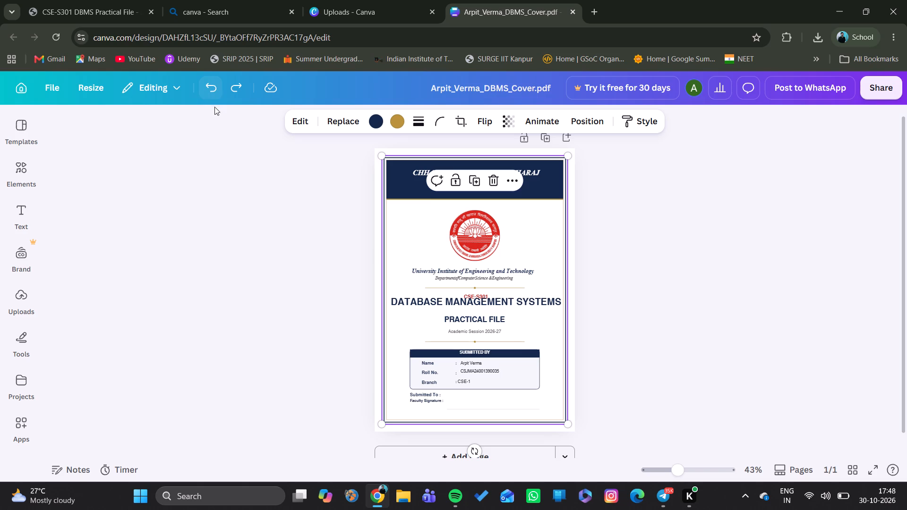
# Select the DATABASE MANAGEMENT SYSTEMS title text box on the cover page.
pyautogui.click(494, 307)
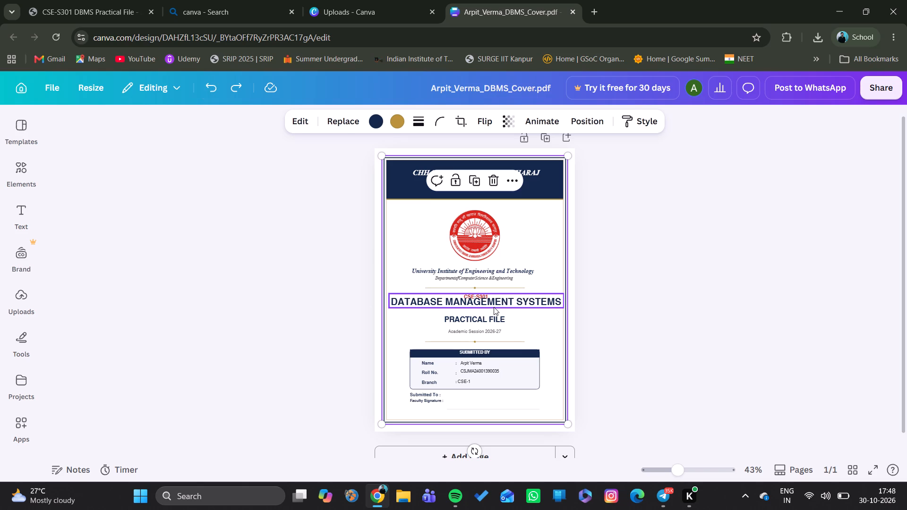
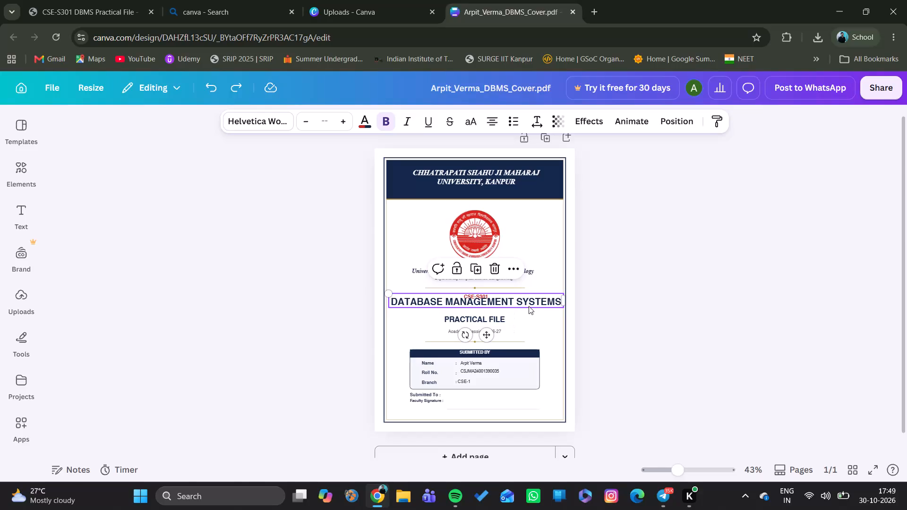
# Clear the overlapping course code and DATABASE MANAGEMENT SYSTEMS text from the title box.
pyautogui.doubleClick(529, 306)
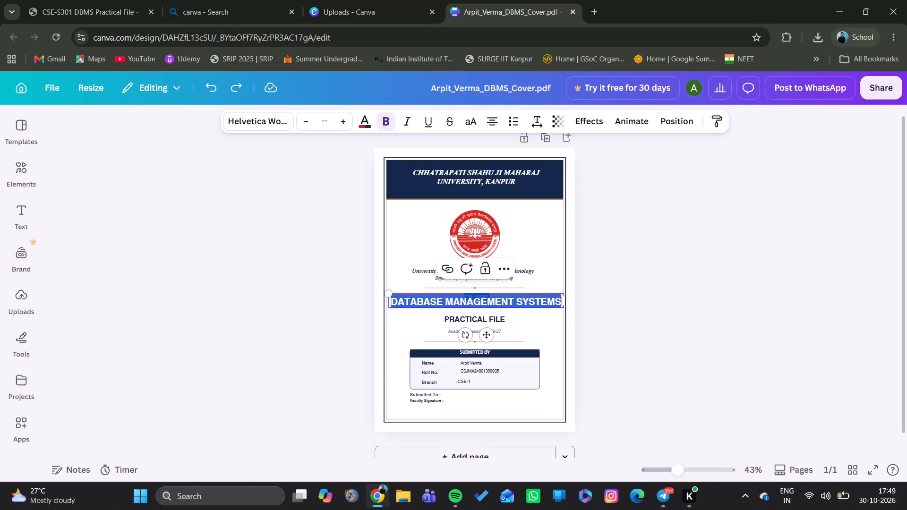
pyautogui.press('BackSpace')
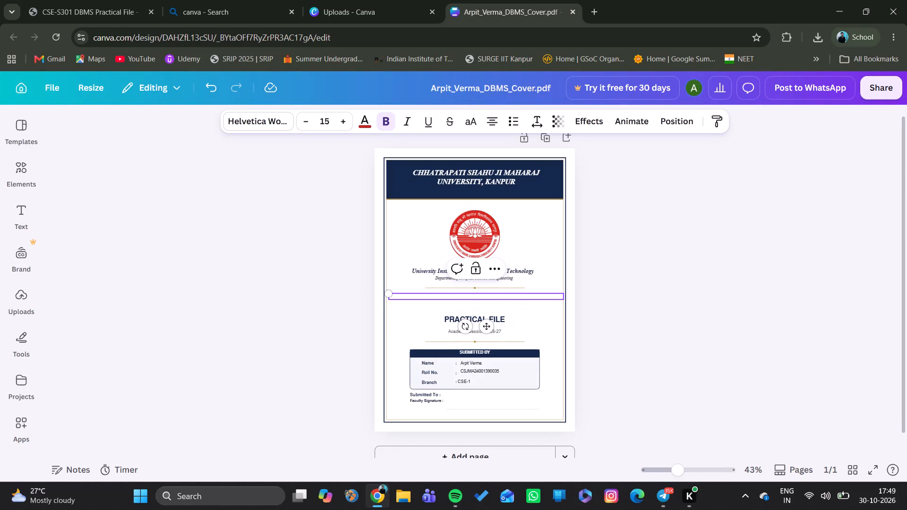
pyautogui.write('eng')
pyautogui.press('BackSpace')
pyautogui.press('BackSpace')
pyautogui.press('BackSpace')
# Increase the font size of the emptied title box to 31.
pyautogui.tripleClick(345, 126)
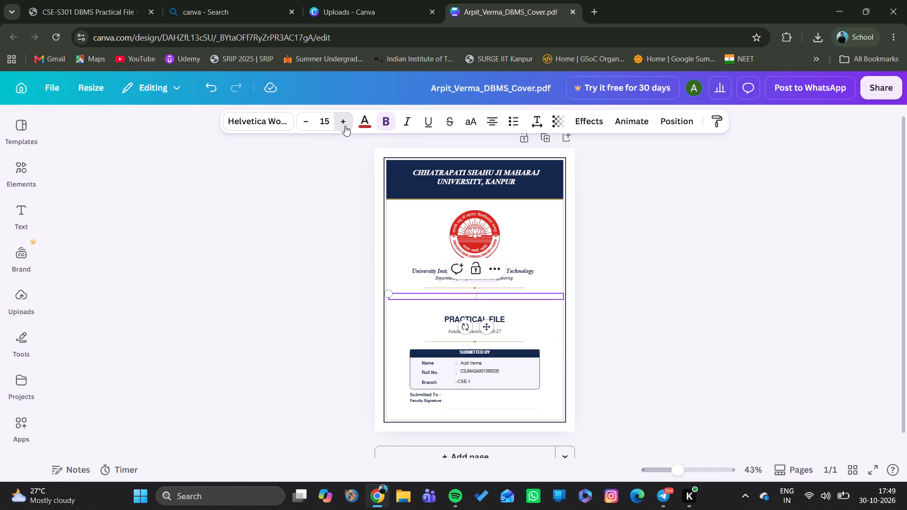
pyautogui.tripleClick(345, 126)
pyautogui.tripleClick(345, 126)
pyautogui.tripleClick(345, 126)
pyautogui.click(345, 126)
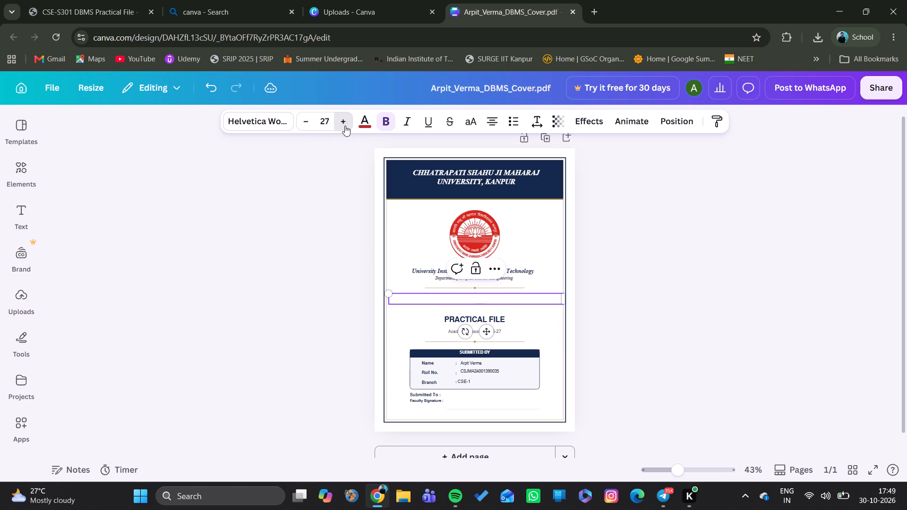
pyautogui.click(345, 126)
pyautogui.doubleClick(345, 126)
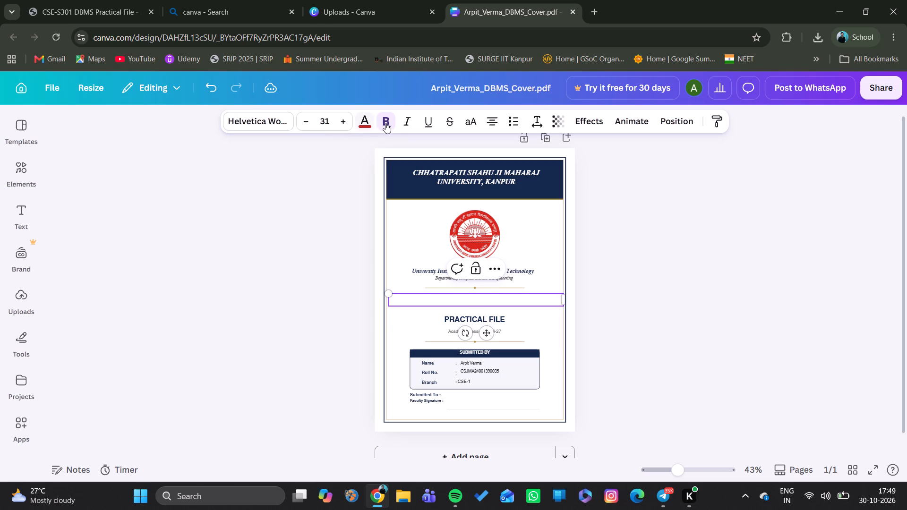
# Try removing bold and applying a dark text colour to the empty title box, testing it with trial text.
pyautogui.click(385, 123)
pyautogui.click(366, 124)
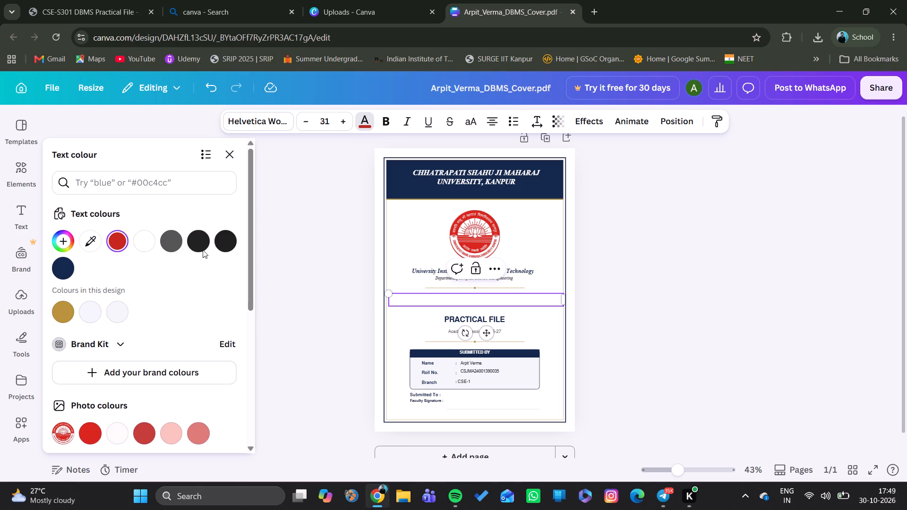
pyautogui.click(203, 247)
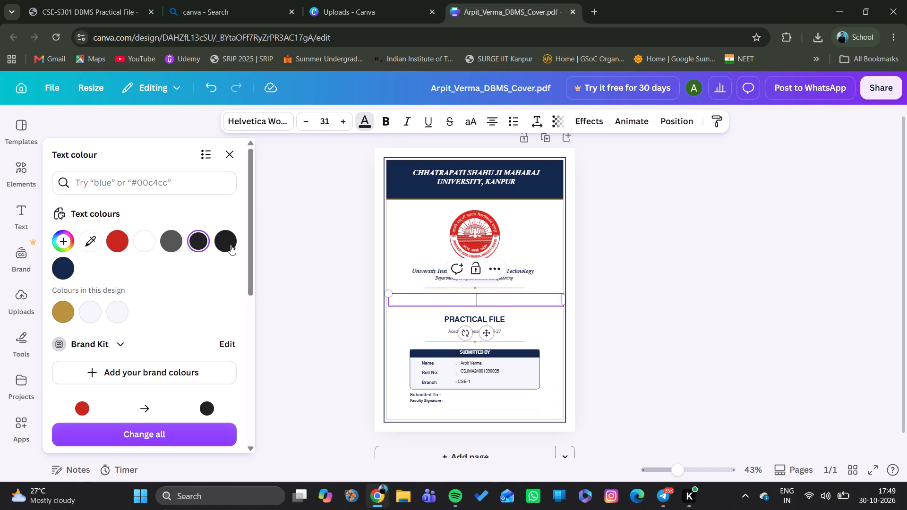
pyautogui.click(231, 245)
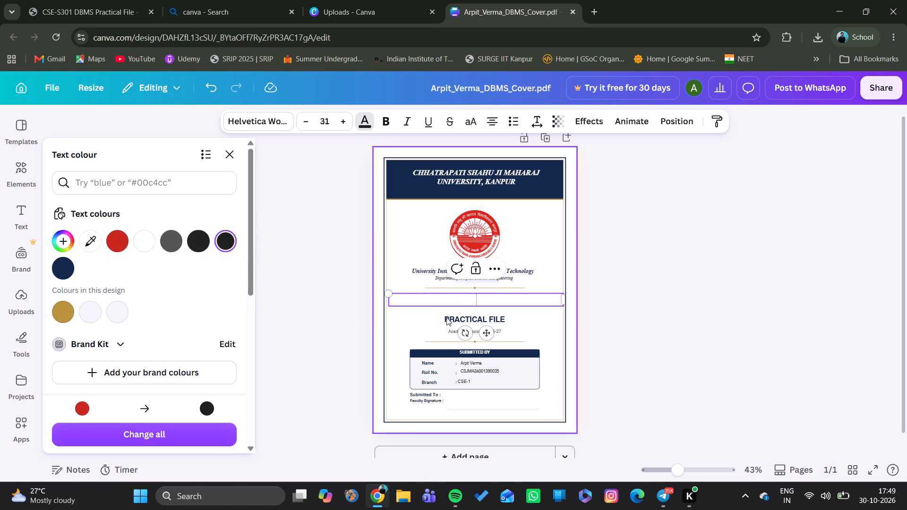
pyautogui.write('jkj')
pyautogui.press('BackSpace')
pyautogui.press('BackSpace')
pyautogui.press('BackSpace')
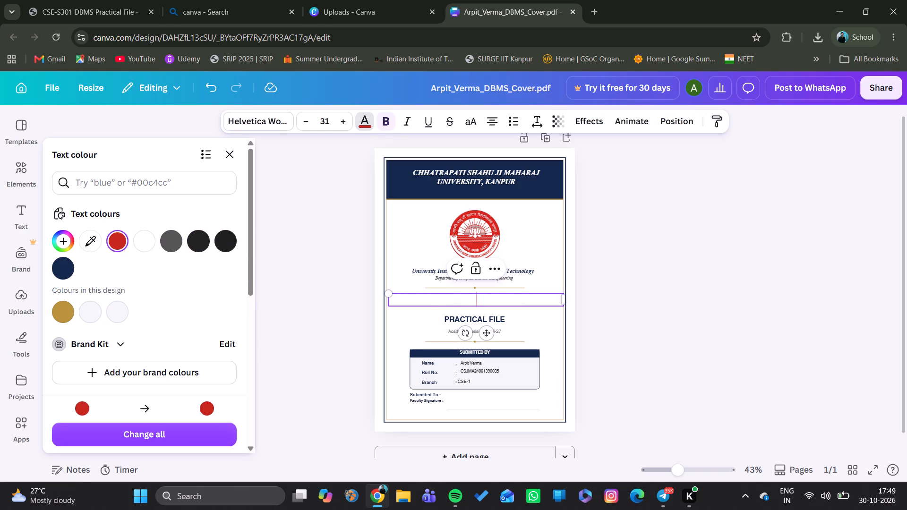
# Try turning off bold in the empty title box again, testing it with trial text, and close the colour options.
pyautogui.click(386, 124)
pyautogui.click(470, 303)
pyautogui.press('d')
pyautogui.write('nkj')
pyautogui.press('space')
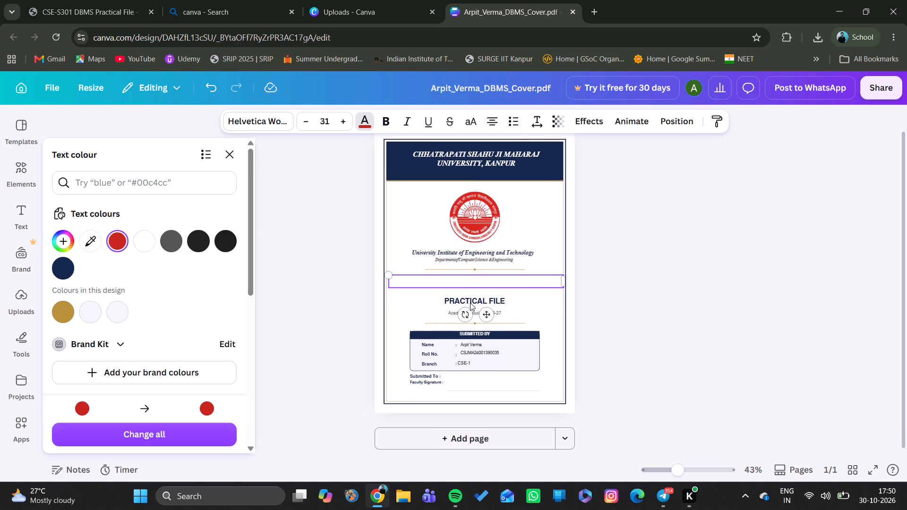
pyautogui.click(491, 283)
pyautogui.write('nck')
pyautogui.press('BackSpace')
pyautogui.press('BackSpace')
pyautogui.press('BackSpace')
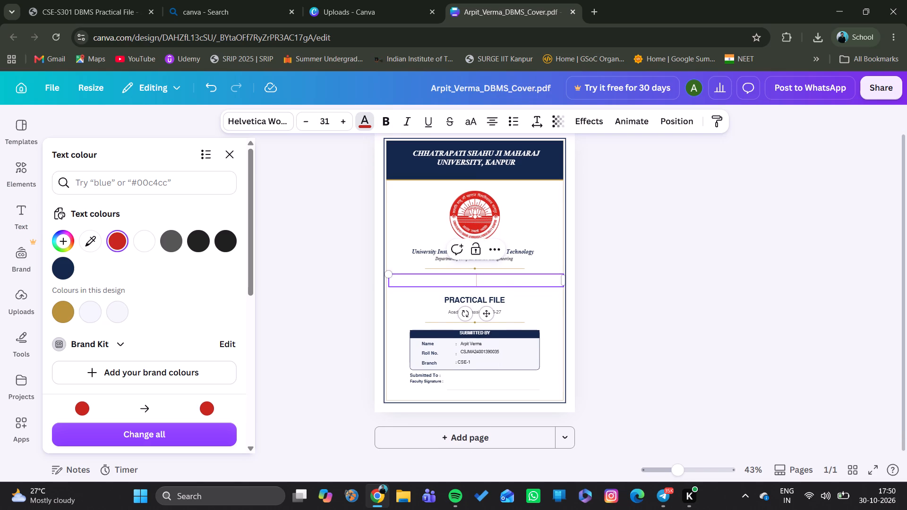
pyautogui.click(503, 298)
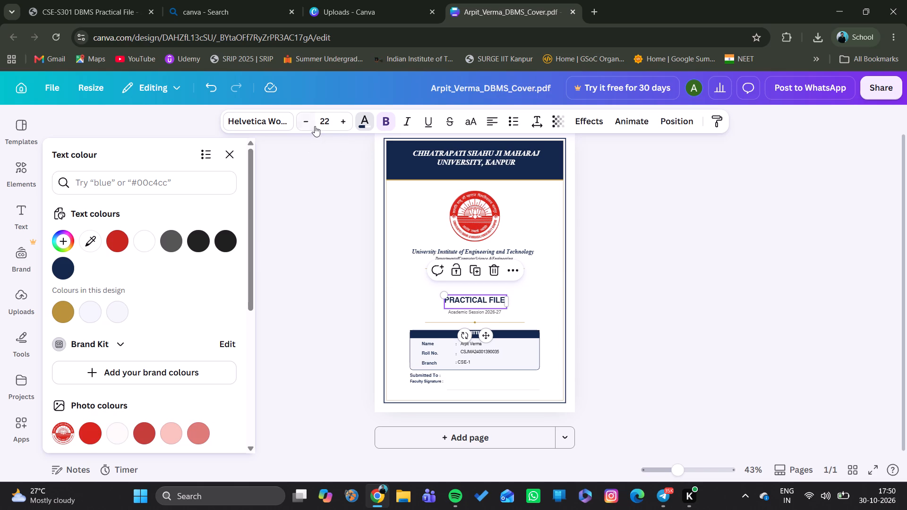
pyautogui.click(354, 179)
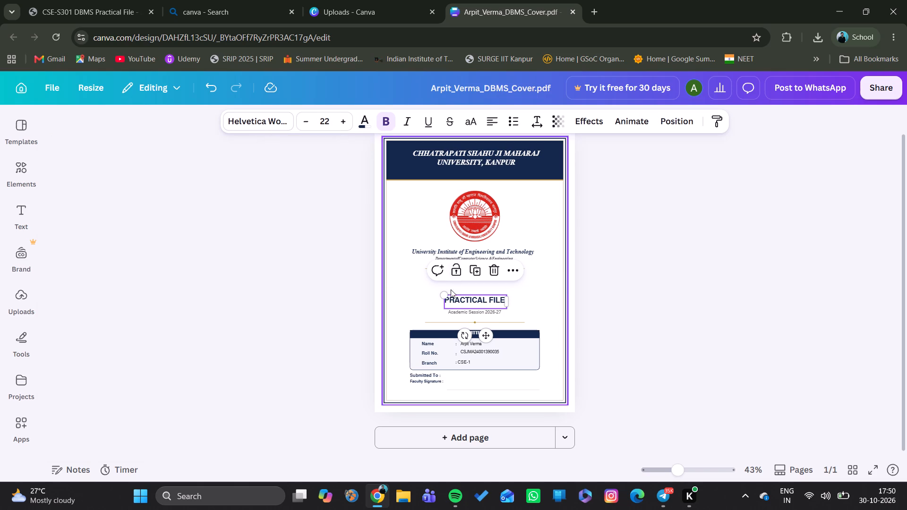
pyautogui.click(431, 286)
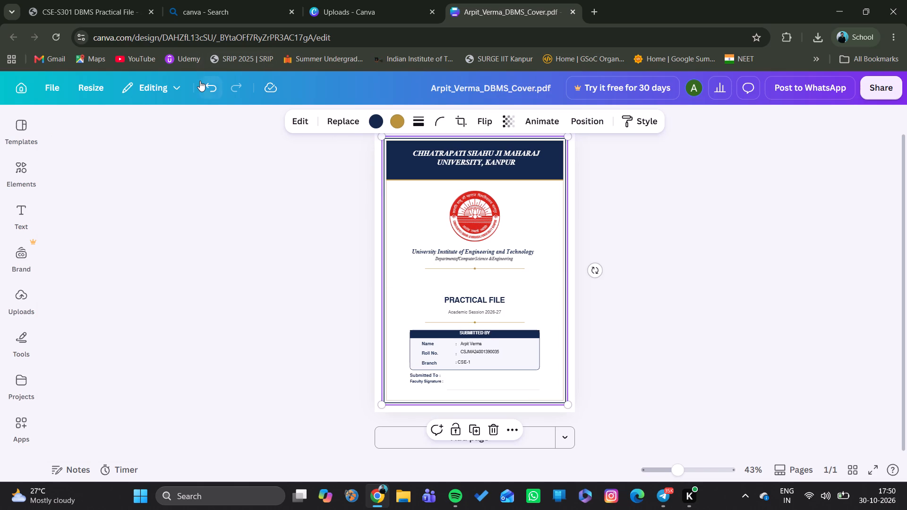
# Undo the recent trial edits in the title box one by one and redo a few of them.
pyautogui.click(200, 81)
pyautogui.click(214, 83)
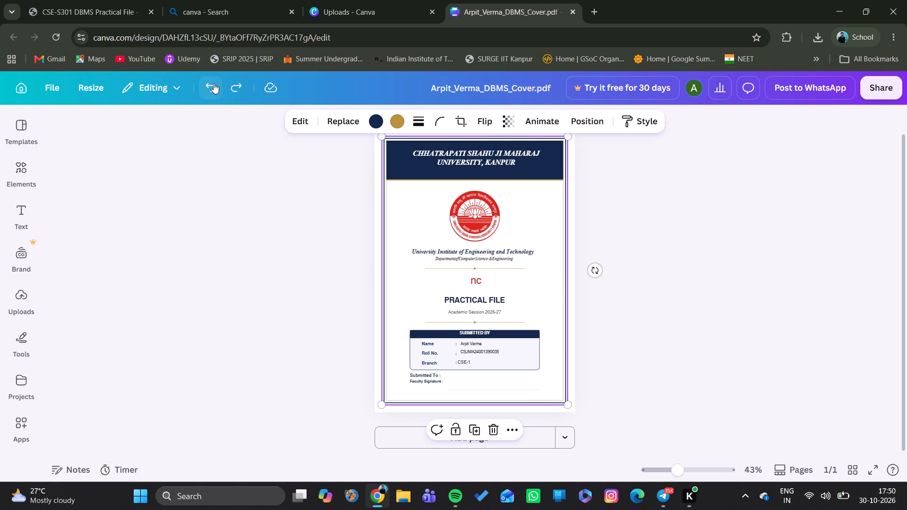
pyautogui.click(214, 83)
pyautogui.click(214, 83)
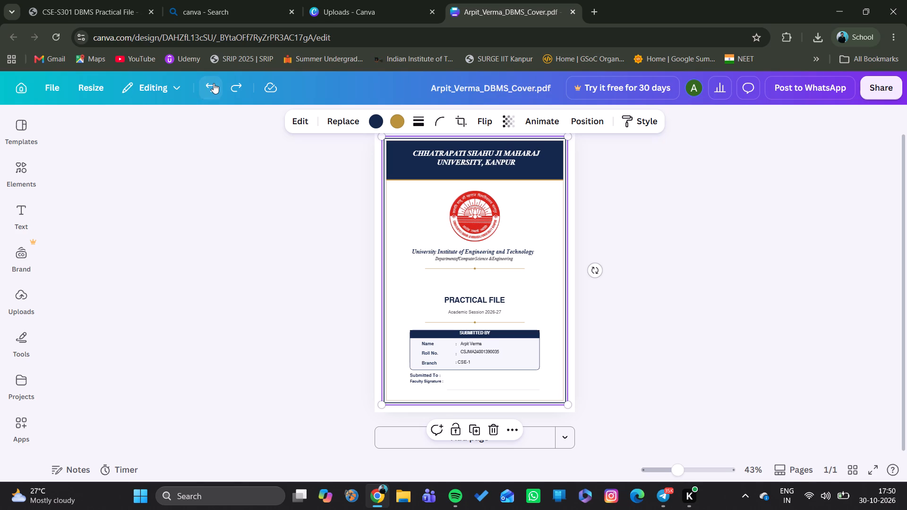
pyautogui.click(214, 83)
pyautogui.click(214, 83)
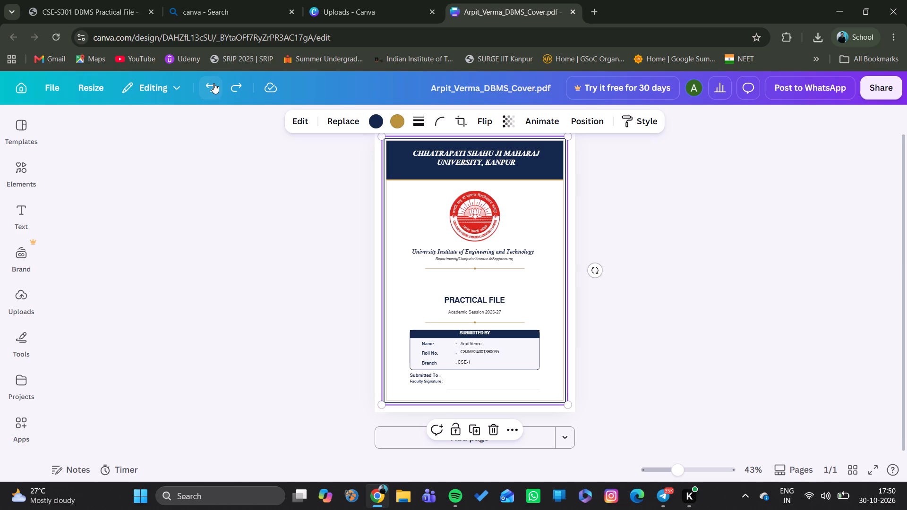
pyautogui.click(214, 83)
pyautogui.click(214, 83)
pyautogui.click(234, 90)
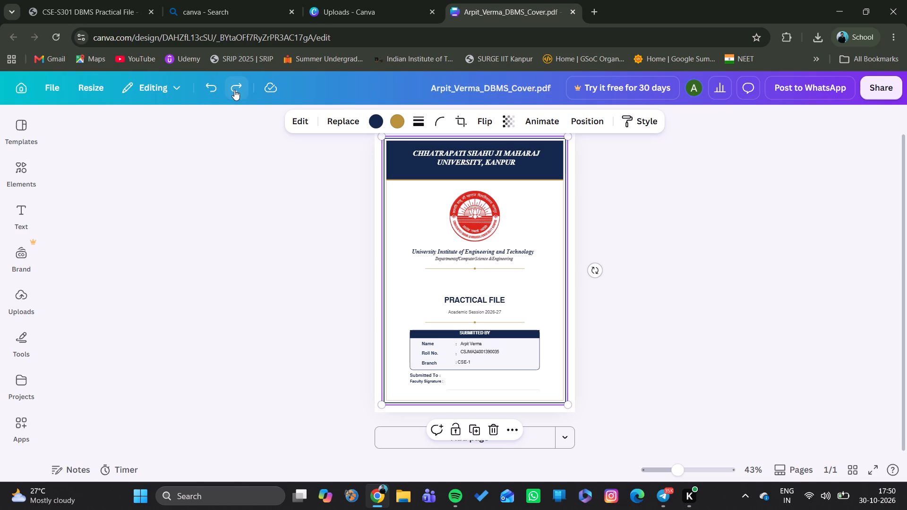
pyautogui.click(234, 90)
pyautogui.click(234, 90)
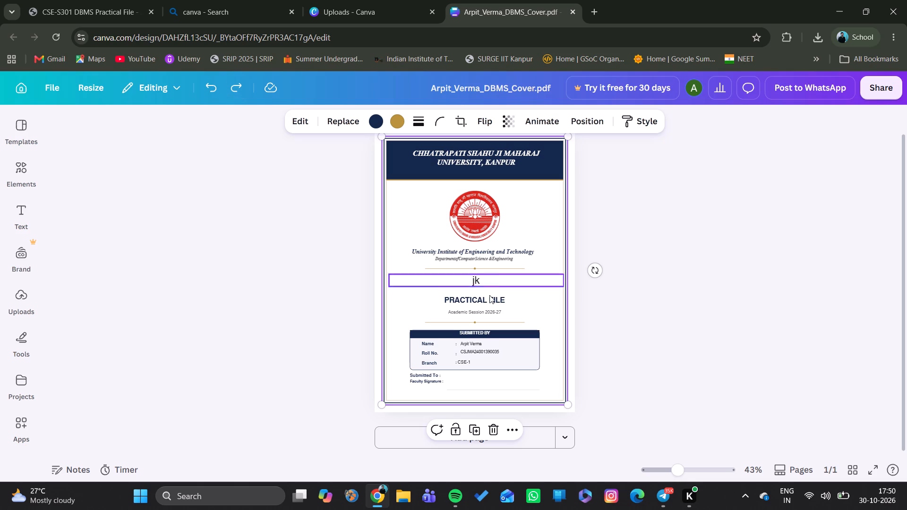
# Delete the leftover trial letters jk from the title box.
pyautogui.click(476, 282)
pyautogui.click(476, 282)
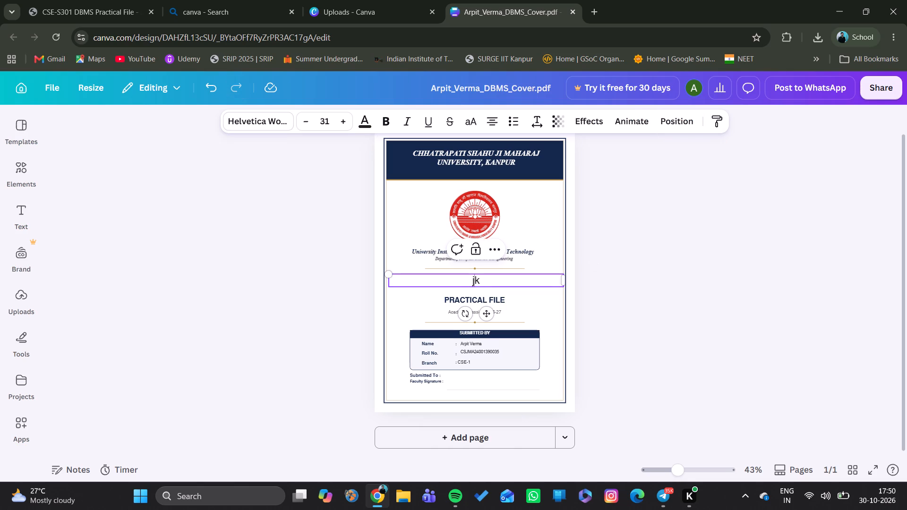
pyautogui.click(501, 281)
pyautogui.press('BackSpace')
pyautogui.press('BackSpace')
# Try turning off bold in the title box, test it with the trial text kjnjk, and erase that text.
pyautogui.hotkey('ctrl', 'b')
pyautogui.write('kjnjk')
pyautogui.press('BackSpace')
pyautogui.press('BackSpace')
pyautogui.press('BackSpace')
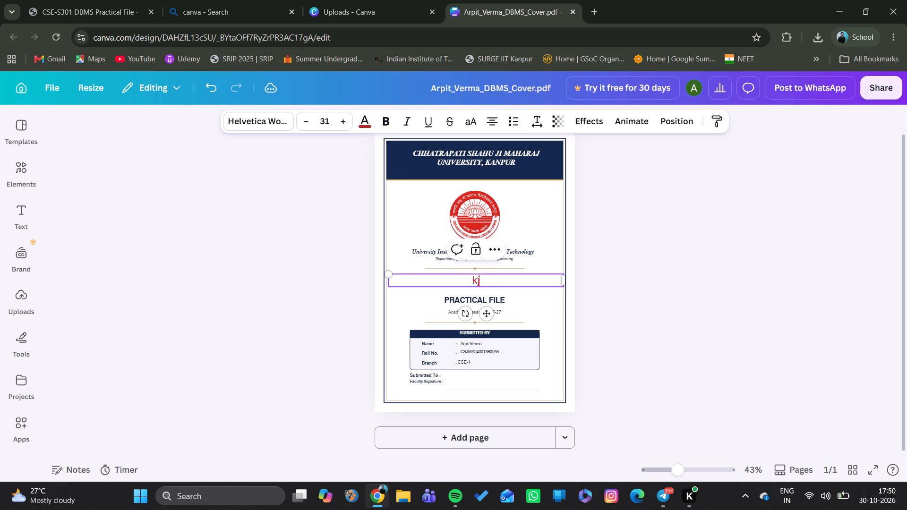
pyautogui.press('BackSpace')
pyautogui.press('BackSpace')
# Enter the placeholder ncvd in the title box and change all matching red text colour on the page to dark grey #222222.
pyautogui.press('space')
pyautogui.write('ncvd')
pyautogui.press('space')
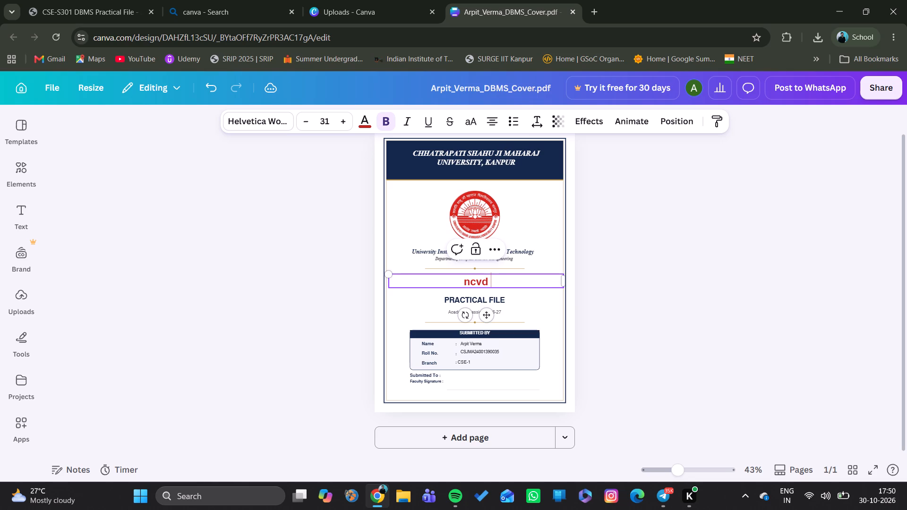
pyautogui.click(366, 119)
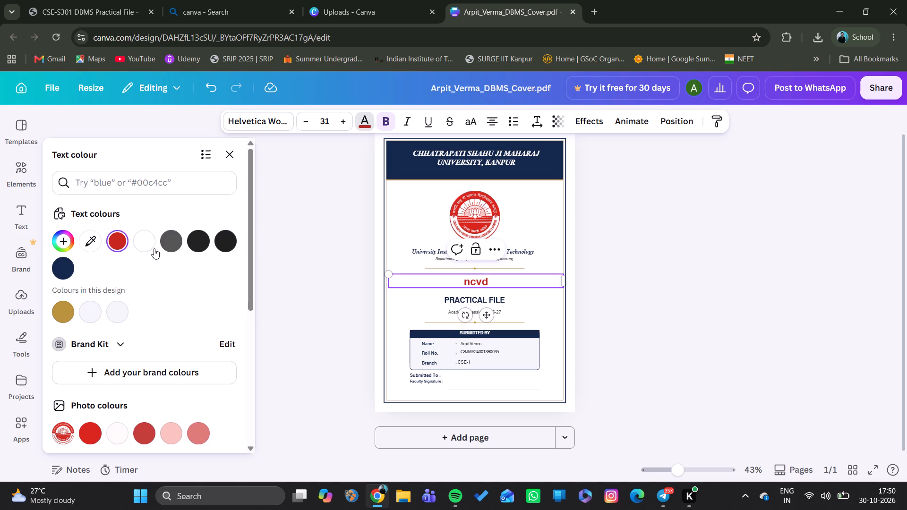
pyautogui.click(193, 241)
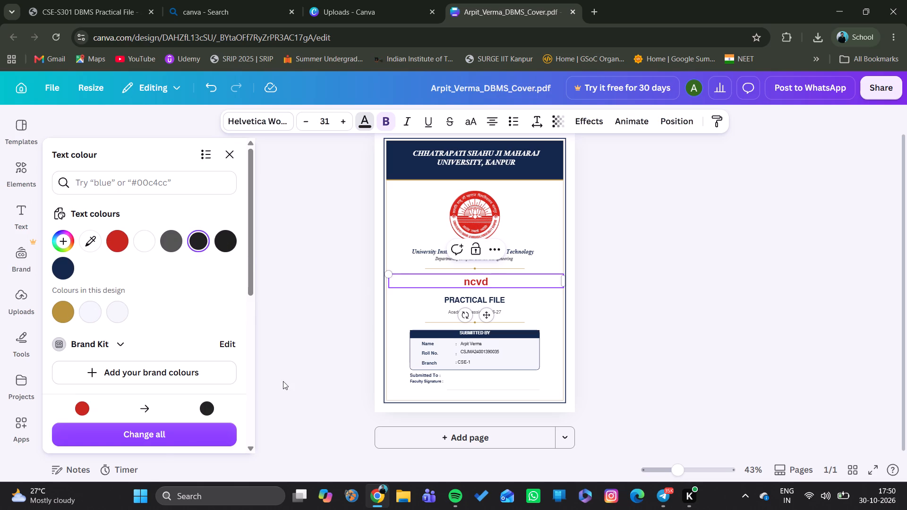
pyautogui.click(181, 439)
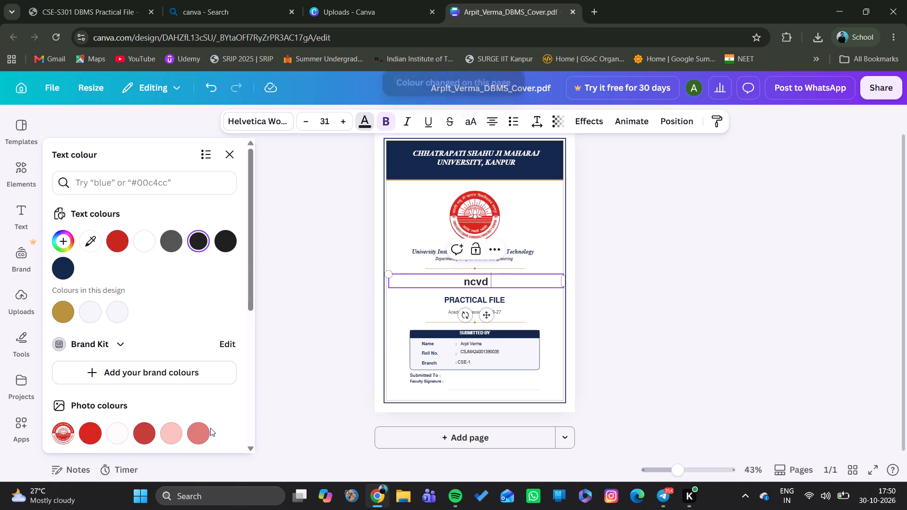
pyautogui.click(235, 155)
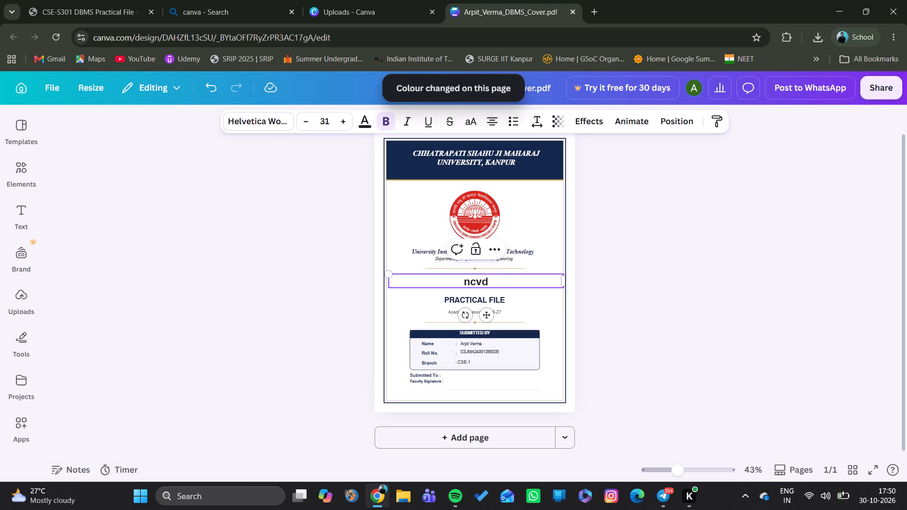
# Delete the placeholder ncvd from the title box.
pyautogui.click(506, 278)
pyautogui.press('BackSpace')
pyautogui.press('BackSpace')
pyautogui.press('BackSpace')
pyautogui.press('BackSpace')
pyautogui.press('BackSpace')
pyautogui.press('BackSpace')
pyautogui.press('BackSpace')
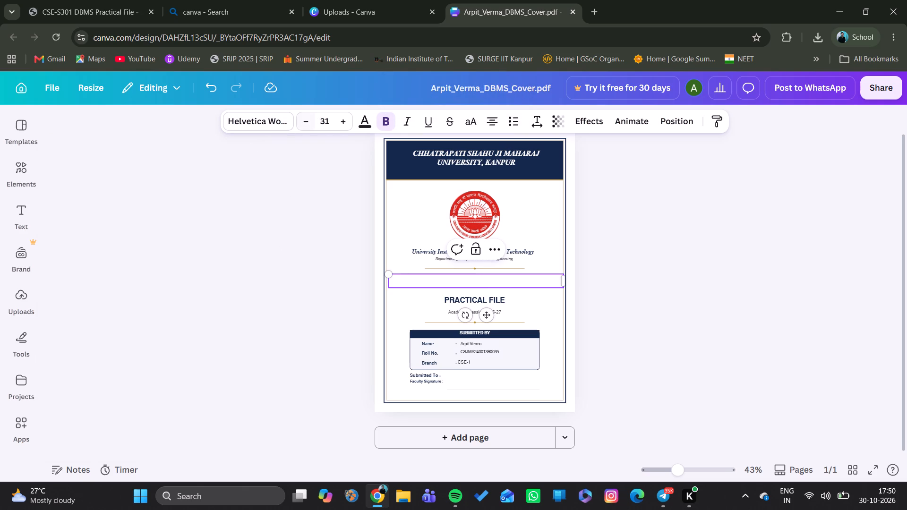
# Reduce the font size of the empty title box to 29 and place the text cursor in it.
pyautogui.click(306, 125)
pyautogui.click(306, 125)
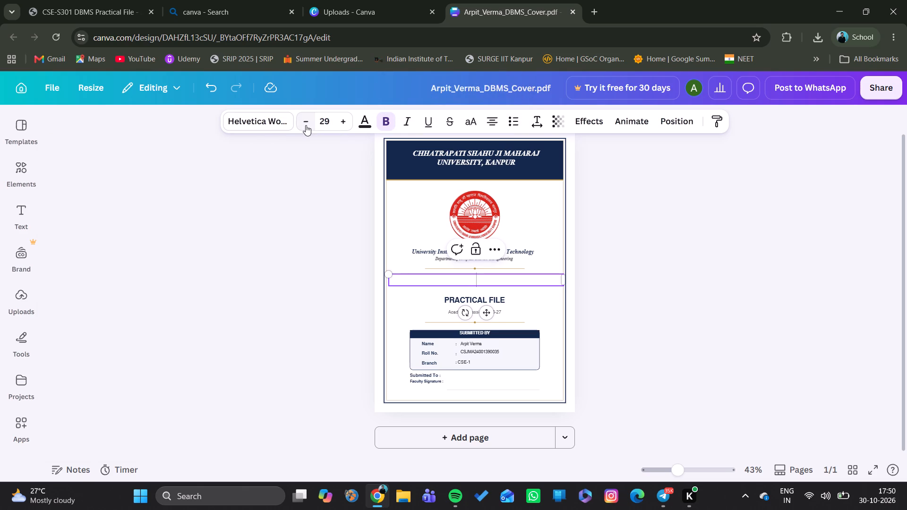
pyautogui.click(478, 280)
# Enter the title ENGINEERING ECONOMICS in the empty title box and reduce its font size to 26.
pyautogui.write('ENGIN')
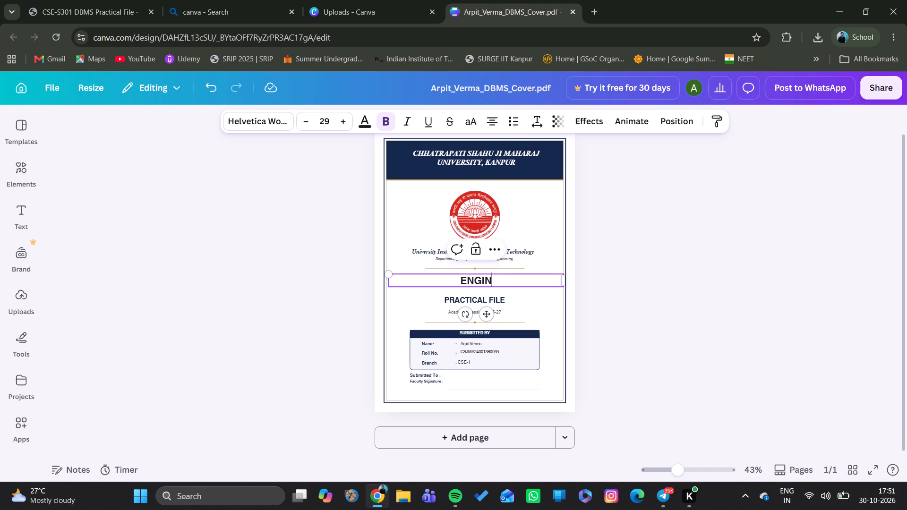
pyautogui.click(304, 124)
pyautogui.click(304, 124)
pyautogui.click(304, 124)
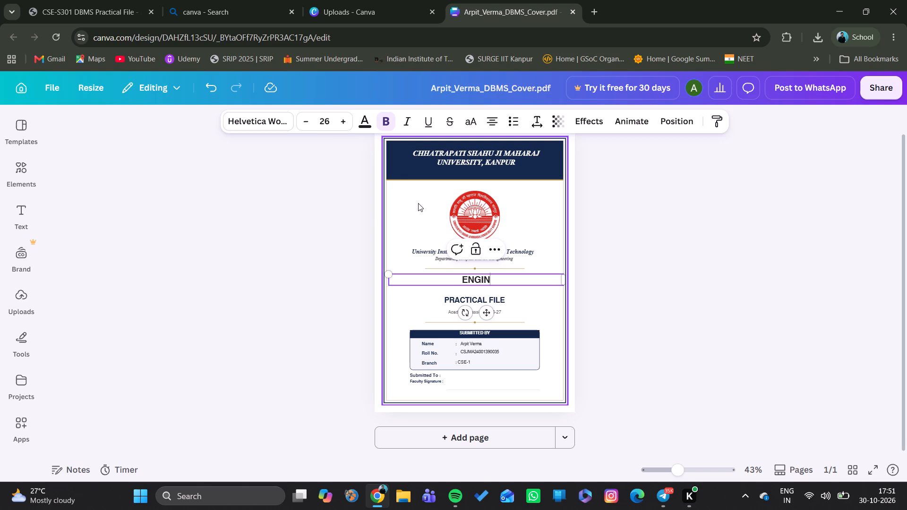
pyautogui.write('EERING')
pyautogui.press('space')
pyautogui.write('ECO')
pyautogui.write('NOMICS')
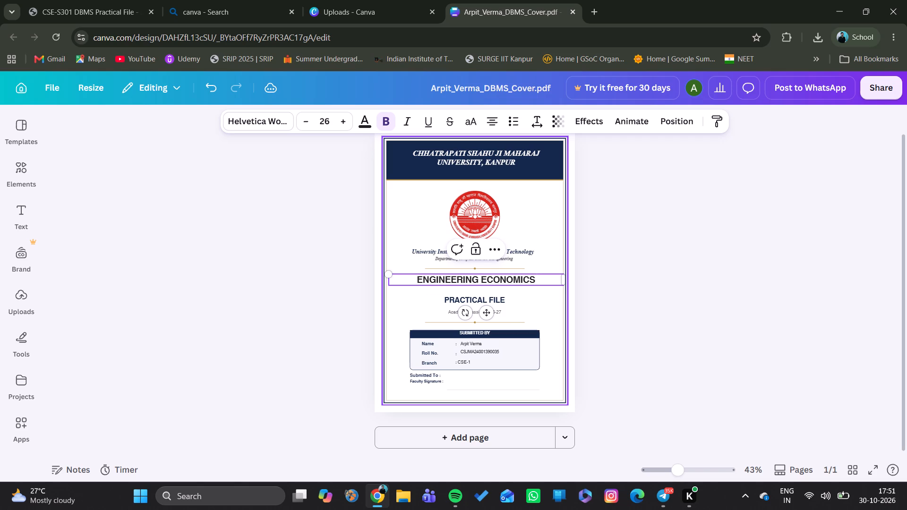
pyautogui.click(483, 310)
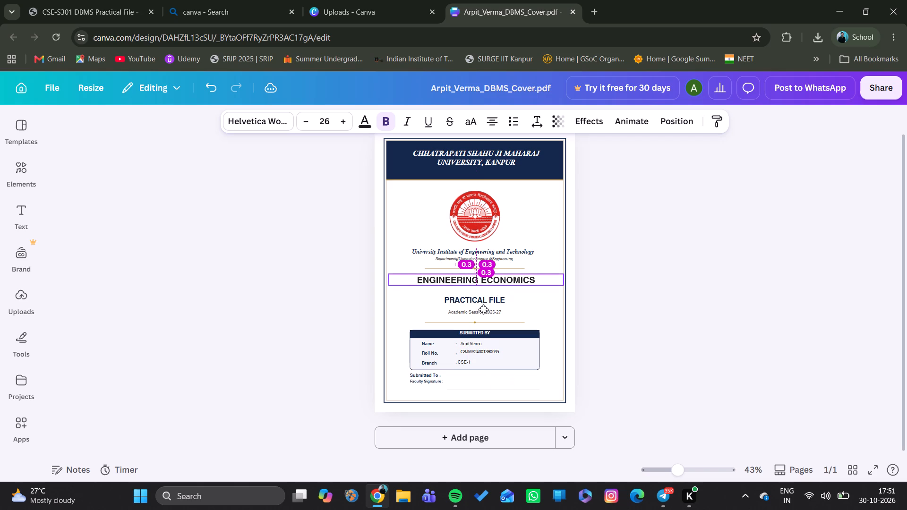
pyautogui.click(527, 295)
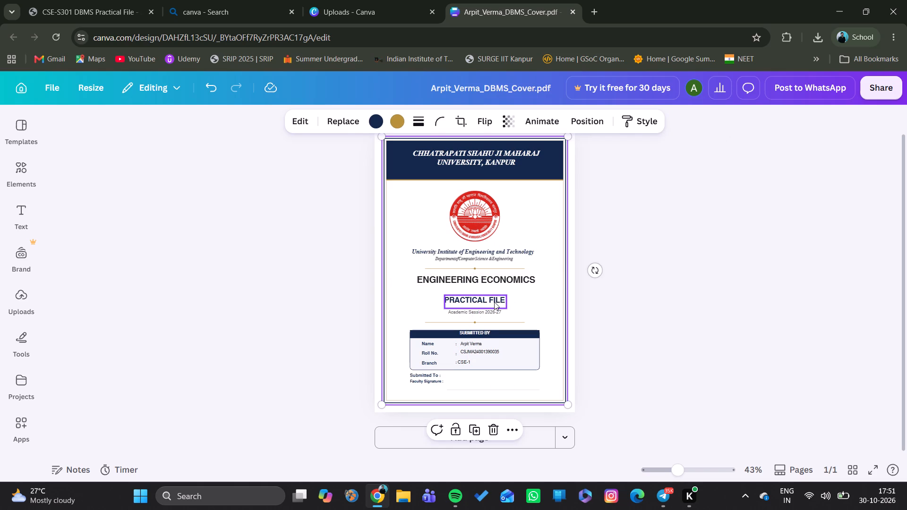
# Move the PRACTICAL FILE heading up so it sits centred just beneath the ENGINEERING ECONOMICS title.
pyautogui.moveTo(494, 302); pyautogui.dragTo(493, 297)
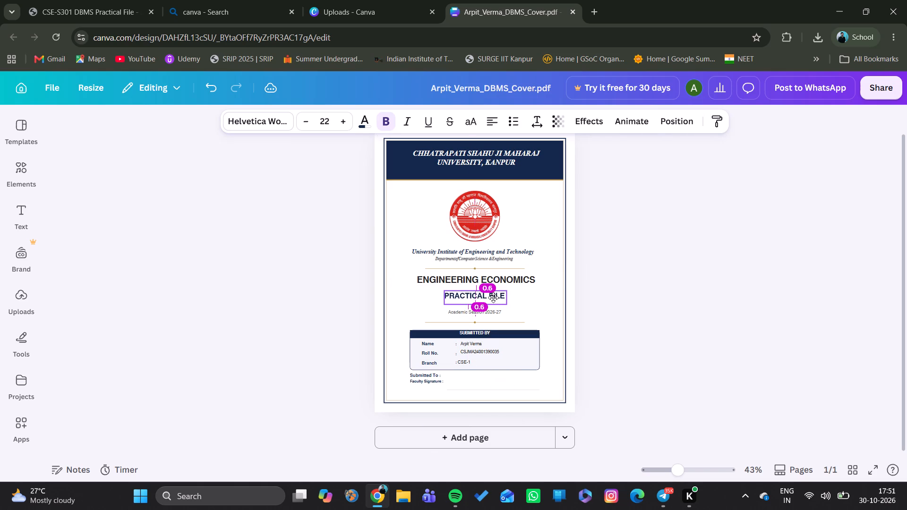
pyautogui.moveTo(493, 297); pyautogui.dragTo(493, 295)
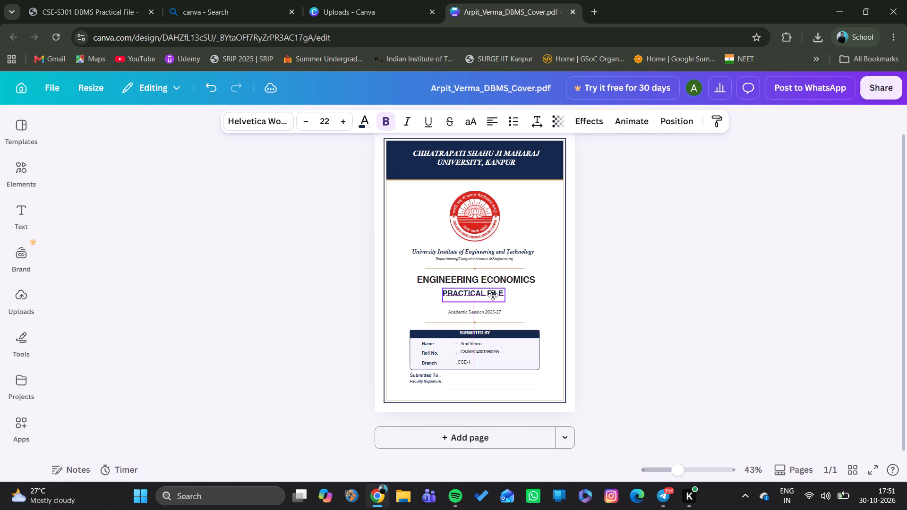
pyautogui.moveTo(493, 295); pyautogui.dragTo(494, 294)
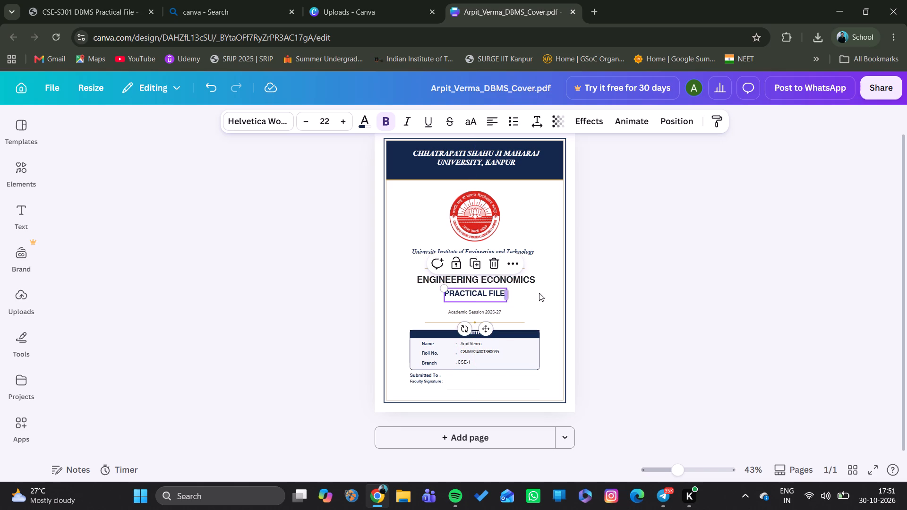
pyautogui.click(593, 274)
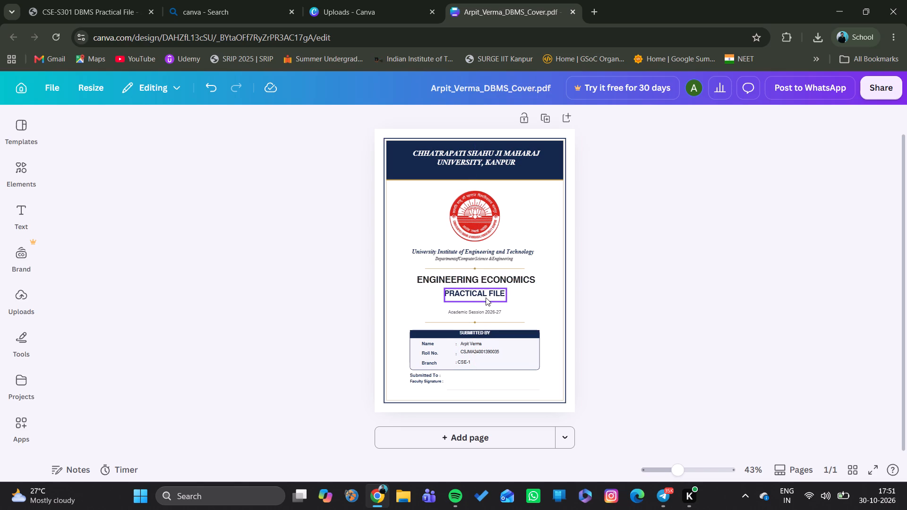
# Move the Academic Session line up to sit just beneath the PRACTICAL FILE heading.
pyautogui.moveTo(484, 309); pyautogui.dragTo(483, 301)
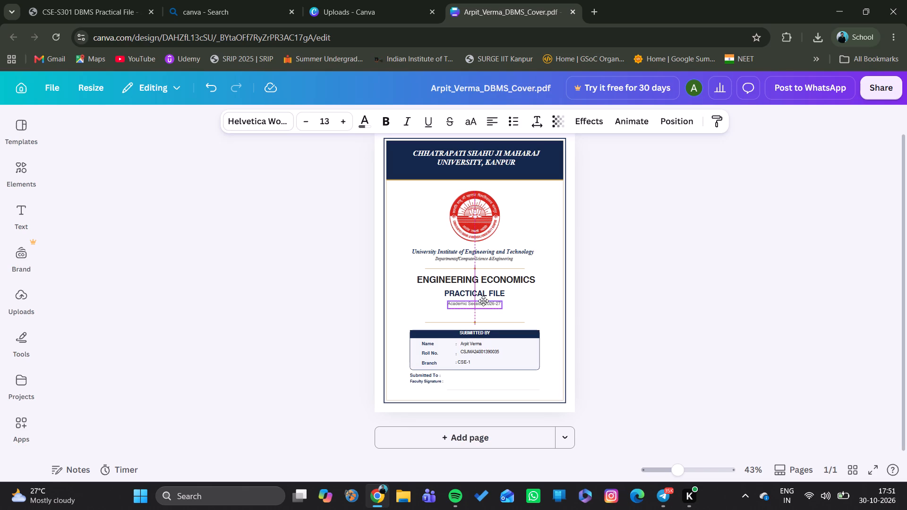
pyautogui.moveTo(483, 301); pyautogui.dragTo(482, 303)
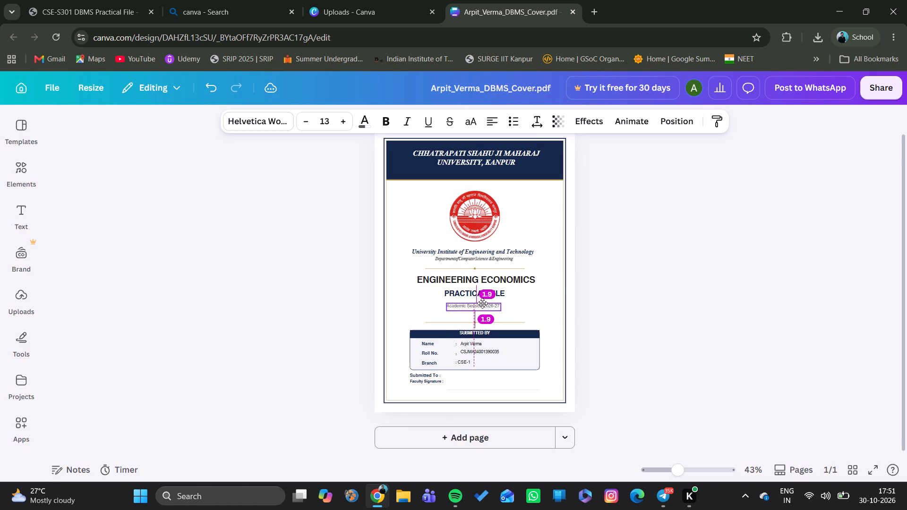
pyautogui.moveTo(482, 303); pyautogui.dragTo(483, 303)
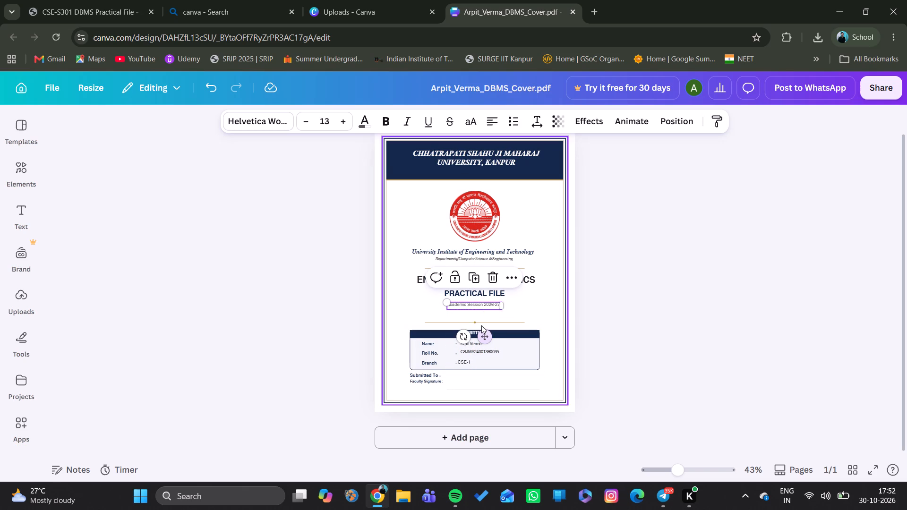
# Move the gold divider below the Academic Session line up, closer to that line.
pyautogui.moveTo(481, 324); pyautogui.dragTo(481, 315)
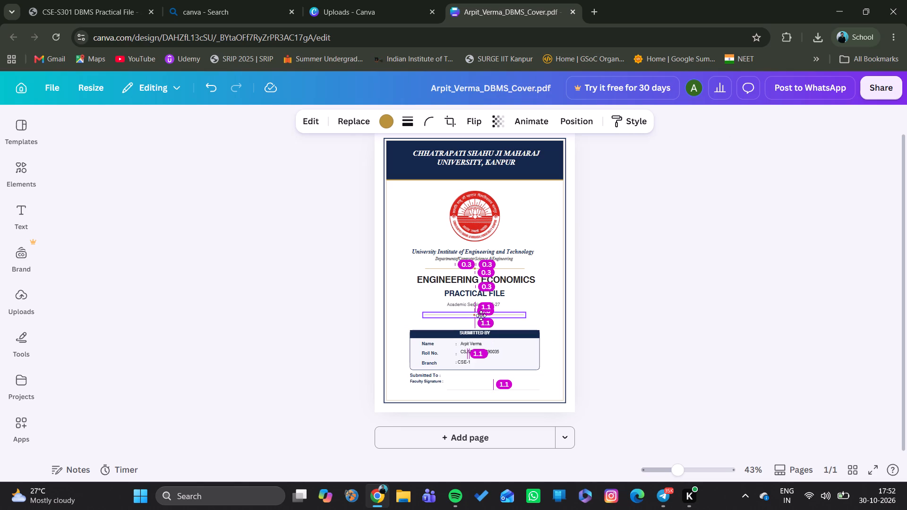
pyautogui.moveTo(481, 315); pyautogui.dragTo(481, 316)
# Shift the SUBMITTED BY box background slightly up towards the gold divider.
pyautogui.click(497, 348)
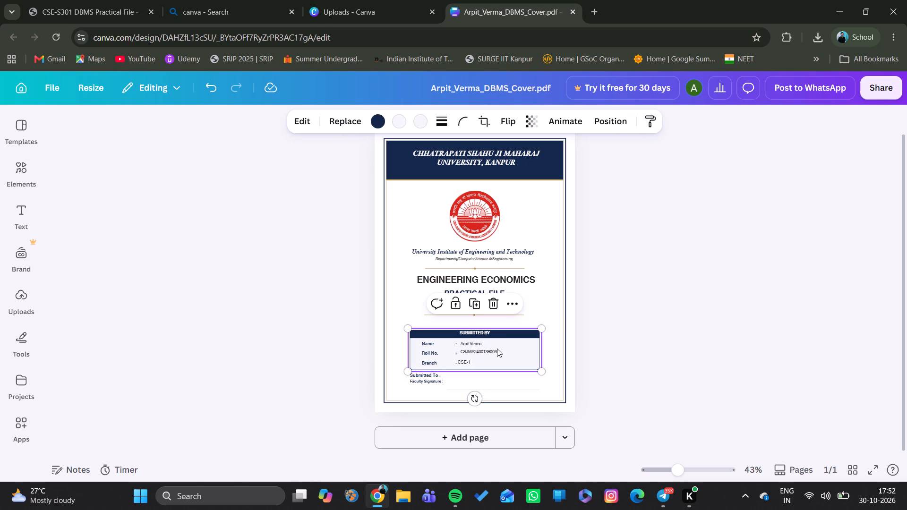
pyautogui.click(497, 348)
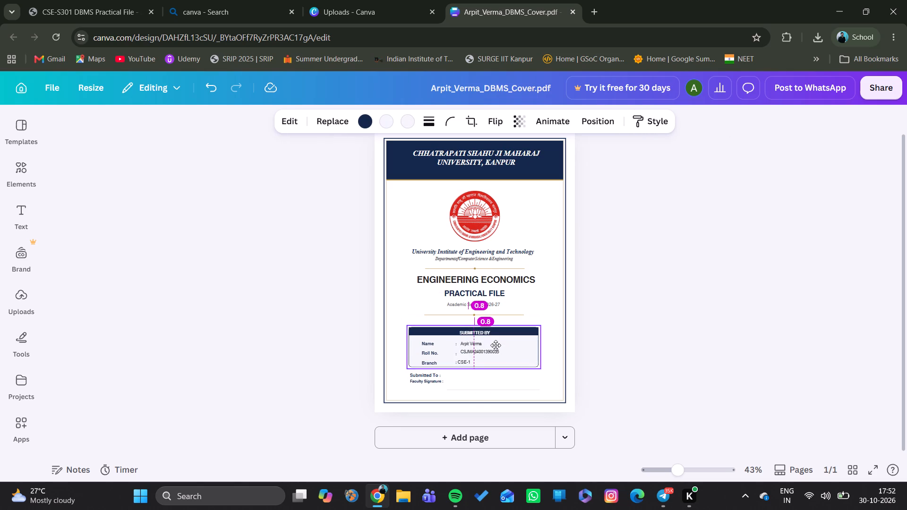
pyautogui.click(653, 313)
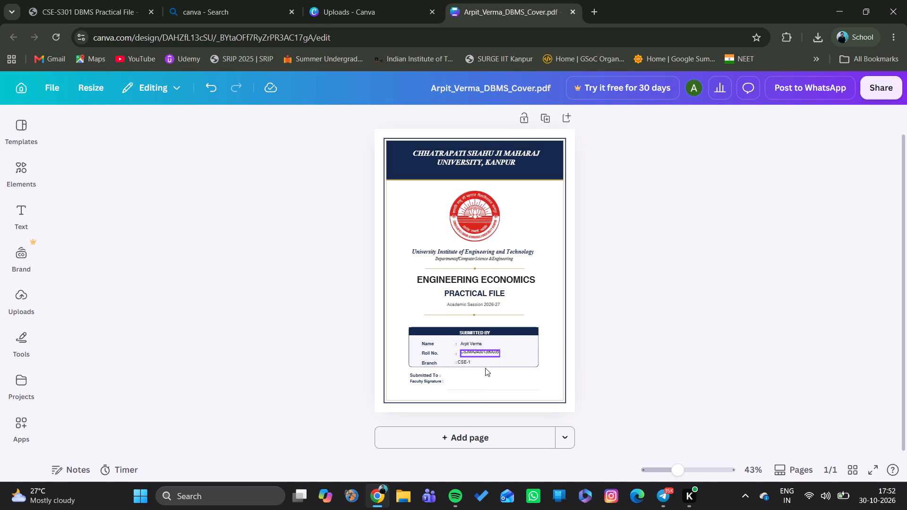
# Duplicate the student name text in the SUBMITTED BY box and place the copy beside the Submitted To label.
pyautogui.click(473, 373)
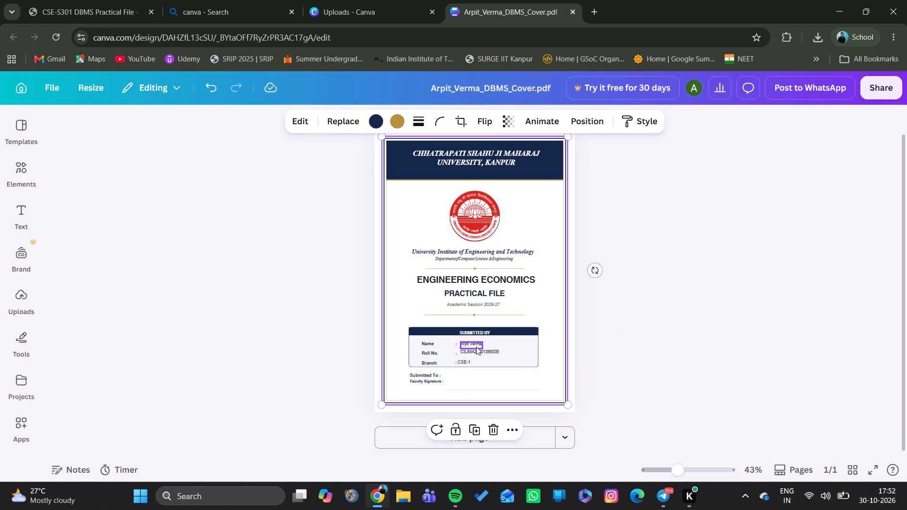
pyautogui.click(476, 347)
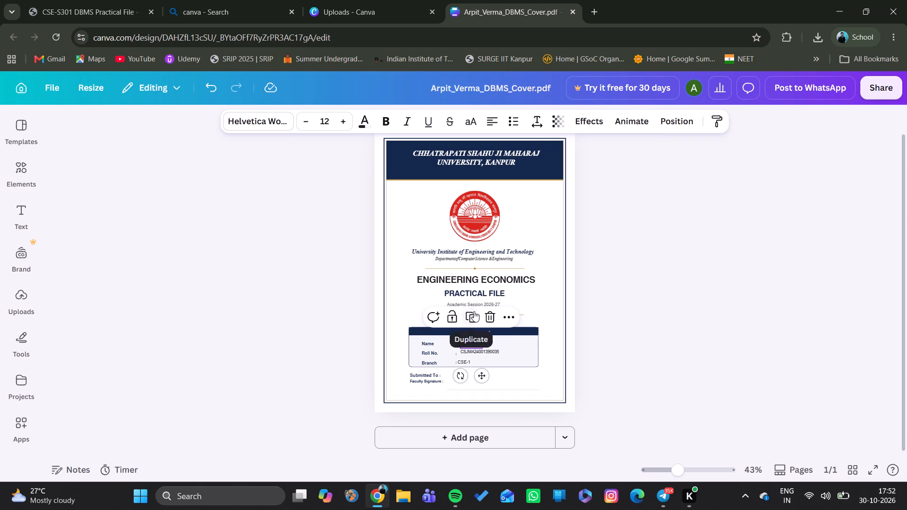
pyautogui.click(474, 311)
pyautogui.moveTo(485, 380); pyautogui.dragTo(467, 405)
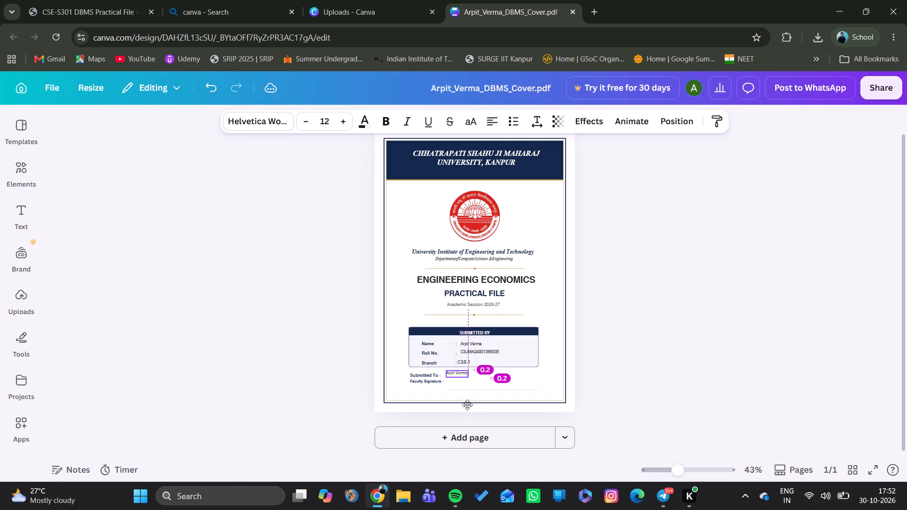
pyautogui.moveTo(467, 405); pyautogui.dragTo(468, 406)
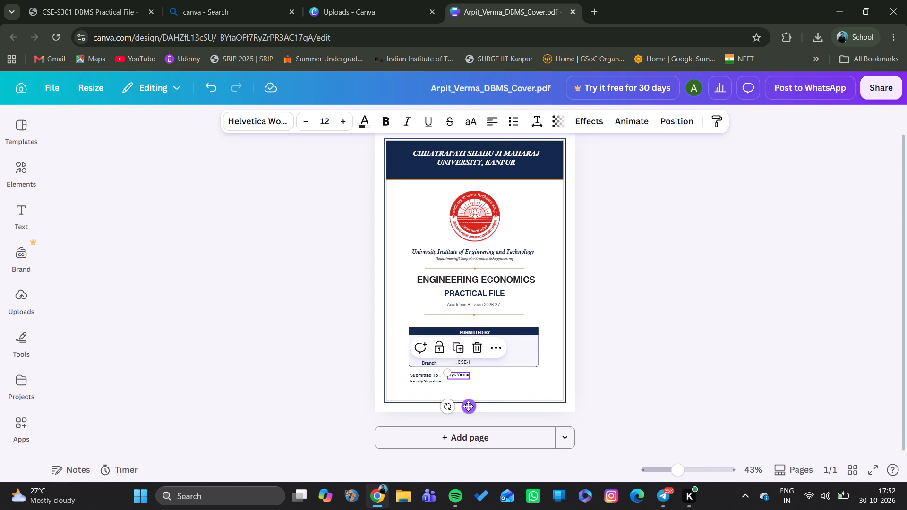
pyautogui.click(525, 382)
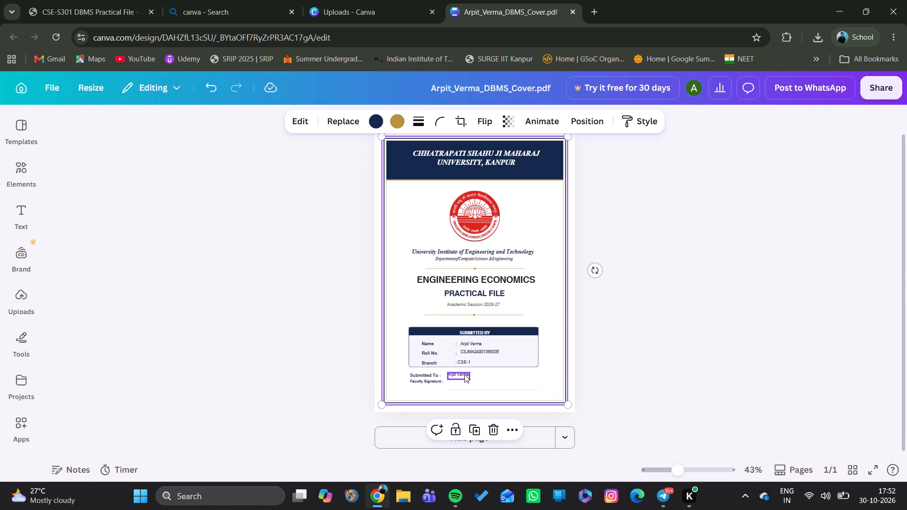
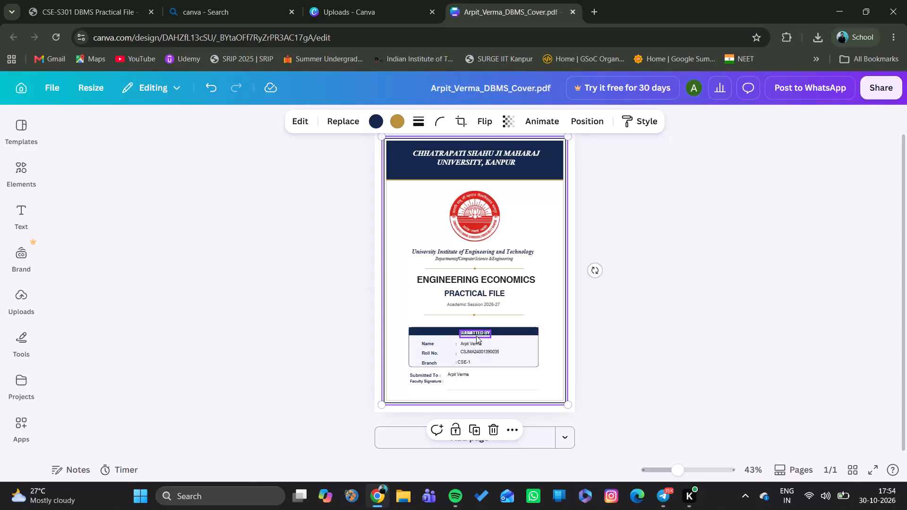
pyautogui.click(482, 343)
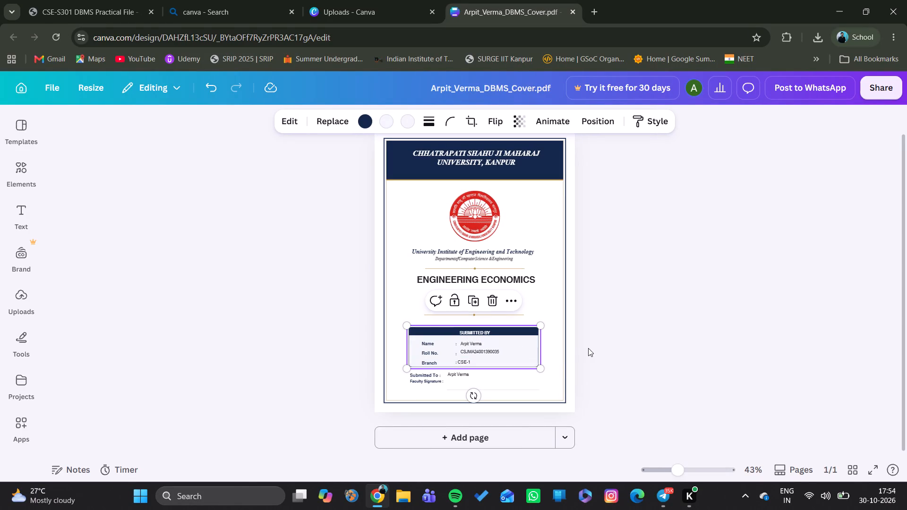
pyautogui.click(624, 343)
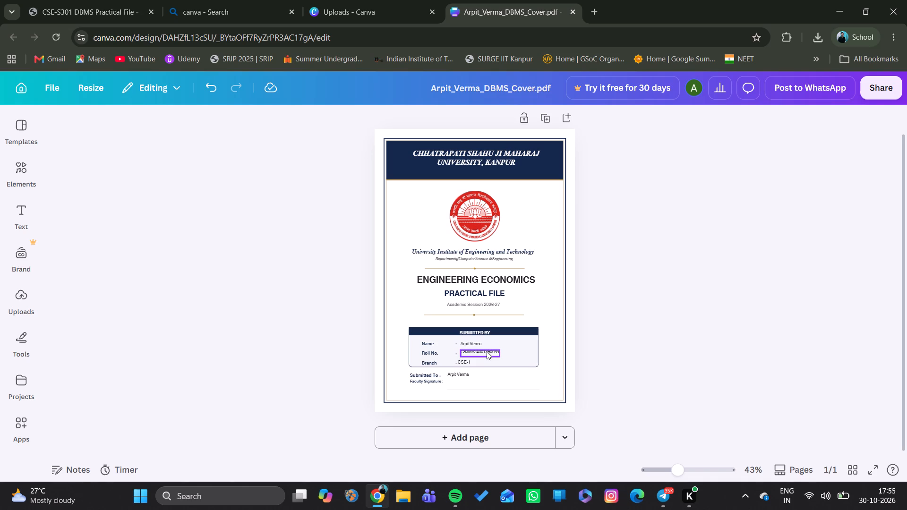
# Reposition the roll number value in the SUBMITTED BY box so it lines up beside the Roll No. label.
pyautogui.moveTo(487, 351); pyautogui.dragTo(437, 347)
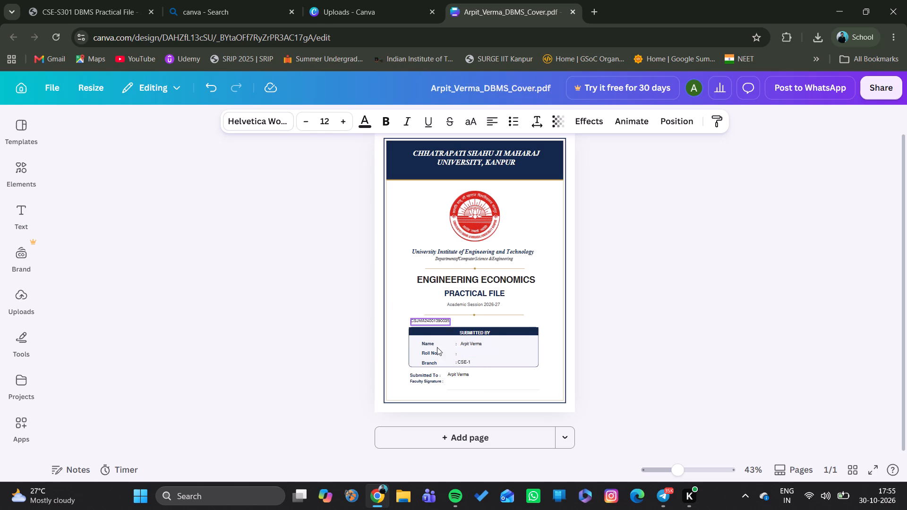
pyautogui.moveTo(437, 347); pyautogui.dragTo(402, 368)
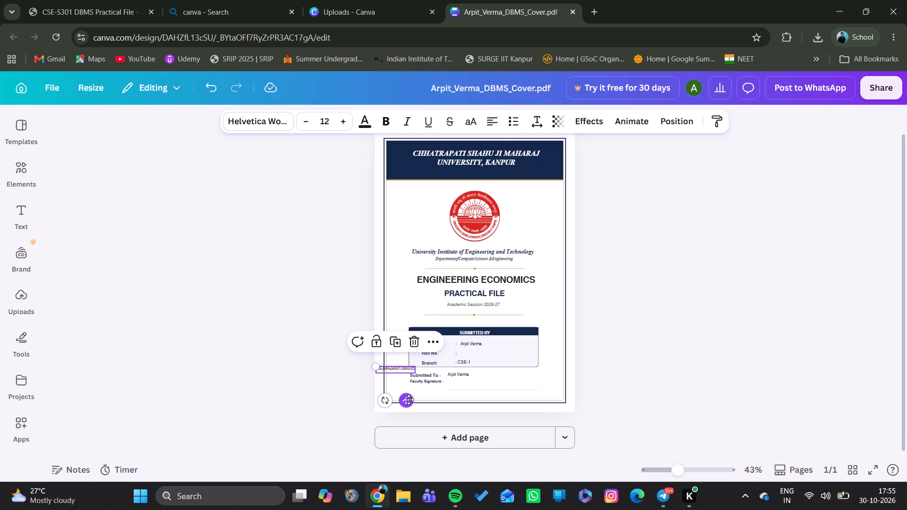
pyautogui.moveTo(409, 399); pyautogui.dragTo(496, 383)
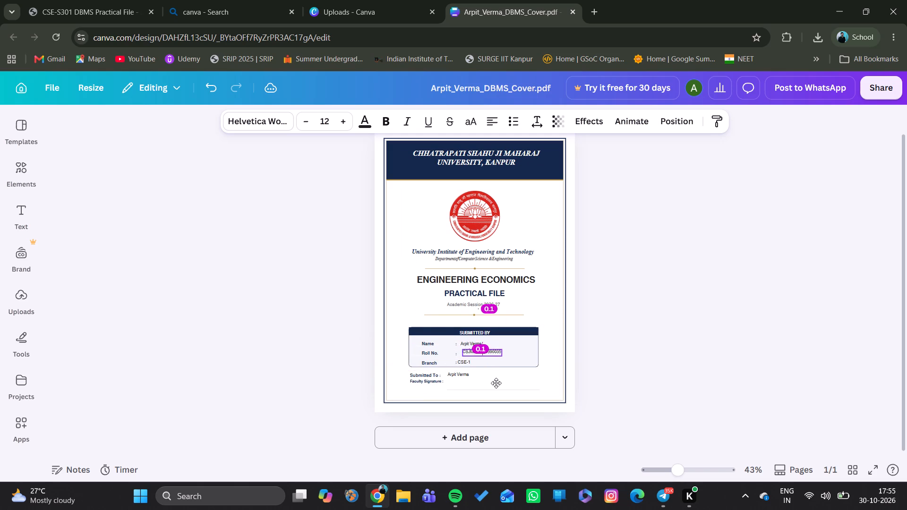
pyautogui.moveTo(496, 383); pyautogui.dragTo(492, 384)
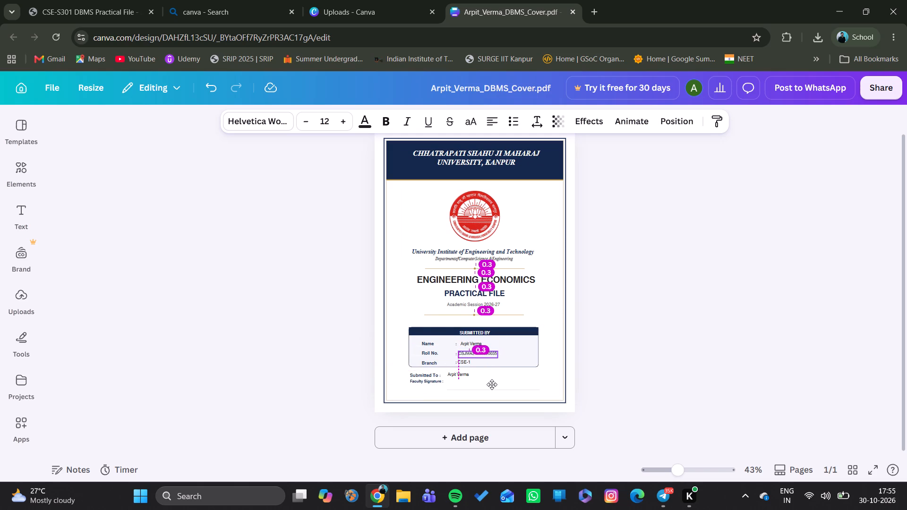
pyautogui.moveTo(492, 384); pyautogui.dragTo(491, 384)
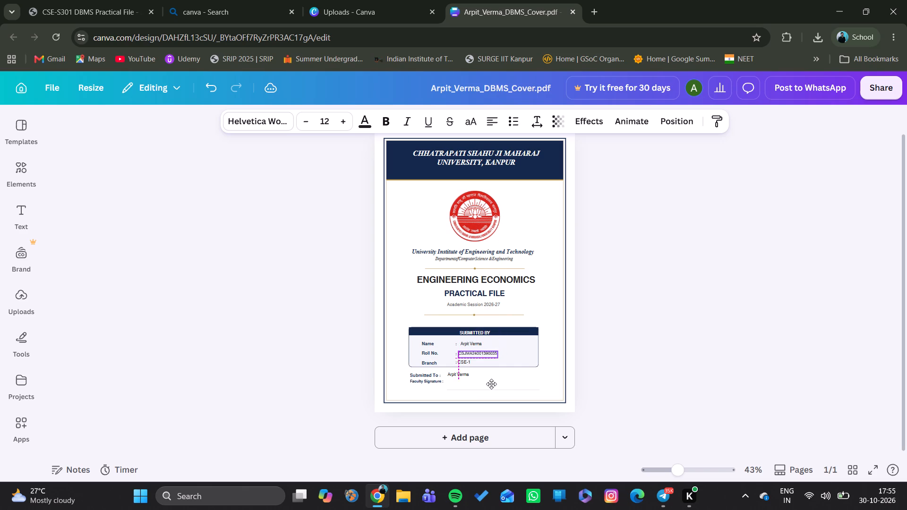
pyautogui.moveTo(491, 384); pyautogui.dragTo(494, 383)
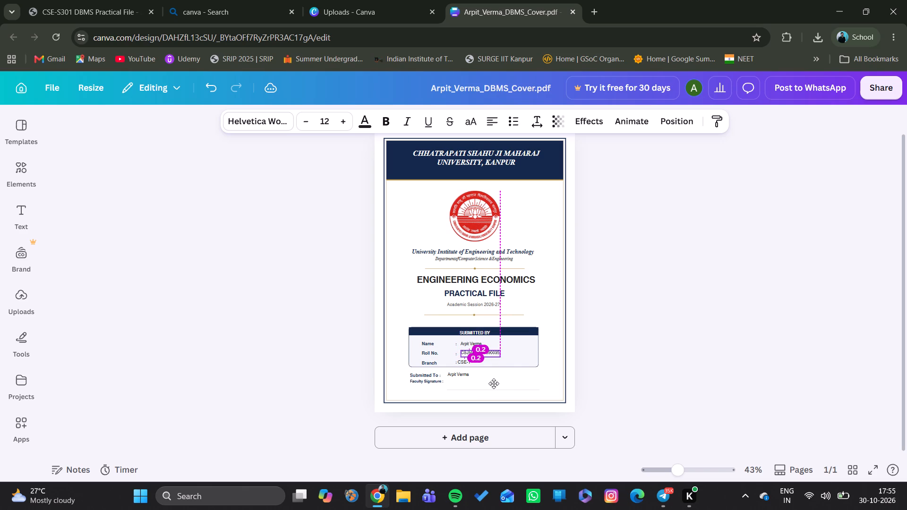
pyautogui.moveTo(494, 383); pyautogui.dragTo(493, 383)
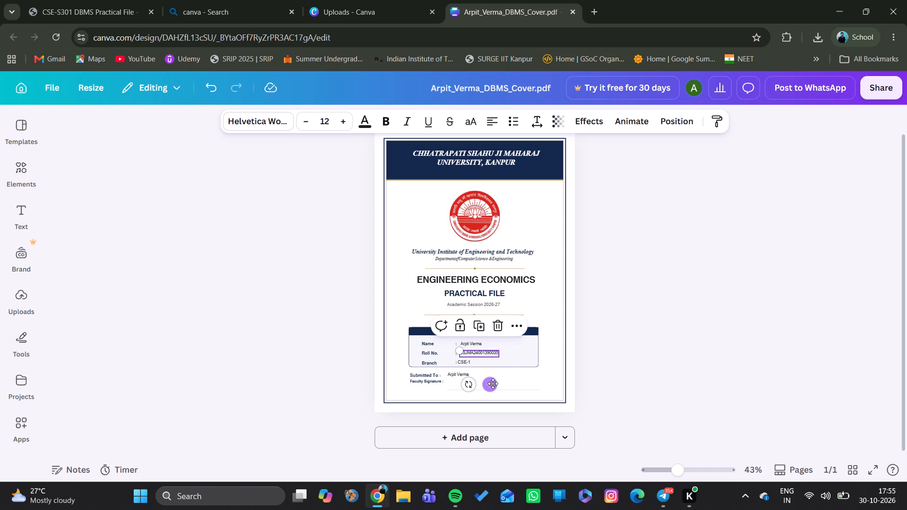
pyautogui.click(522, 386)
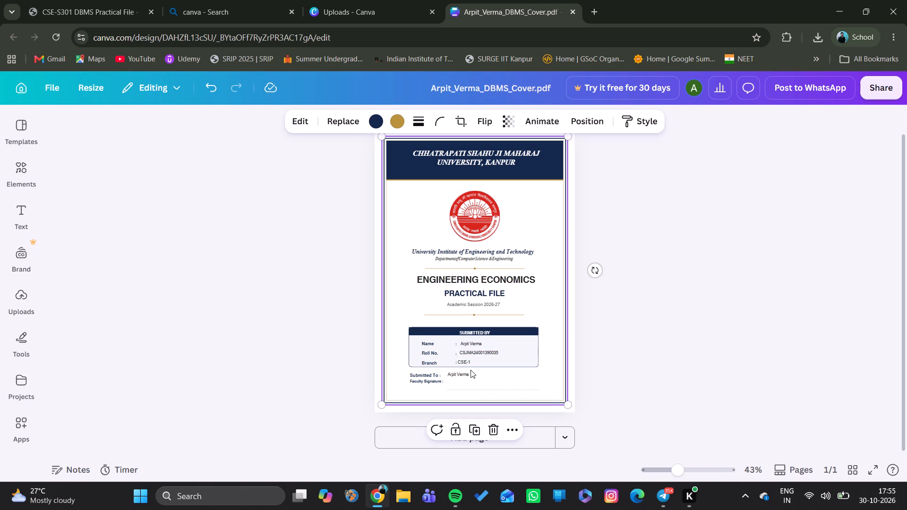
# Insert one space before CSE-1 in the Branch value so it lines up with the roll number above.
pyautogui.click(464, 363)
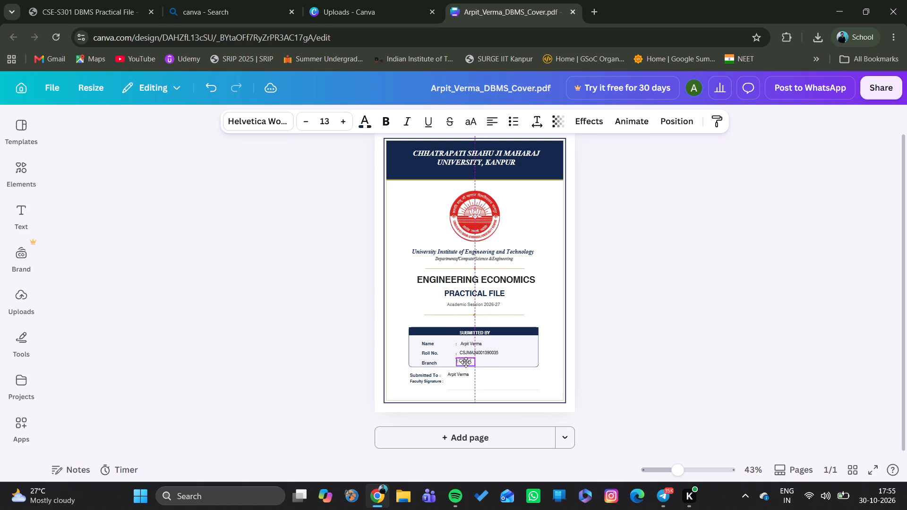
pyautogui.doubleClick(466, 363)
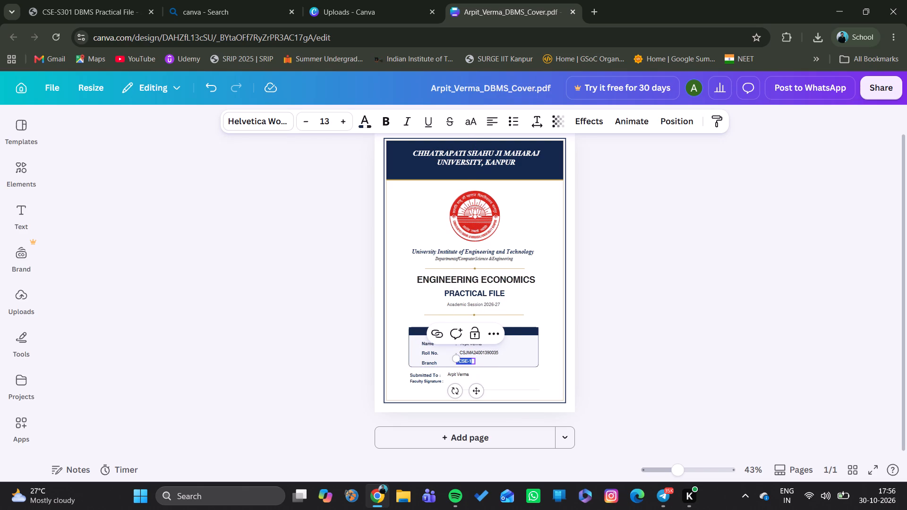
pyautogui.click(466, 363)
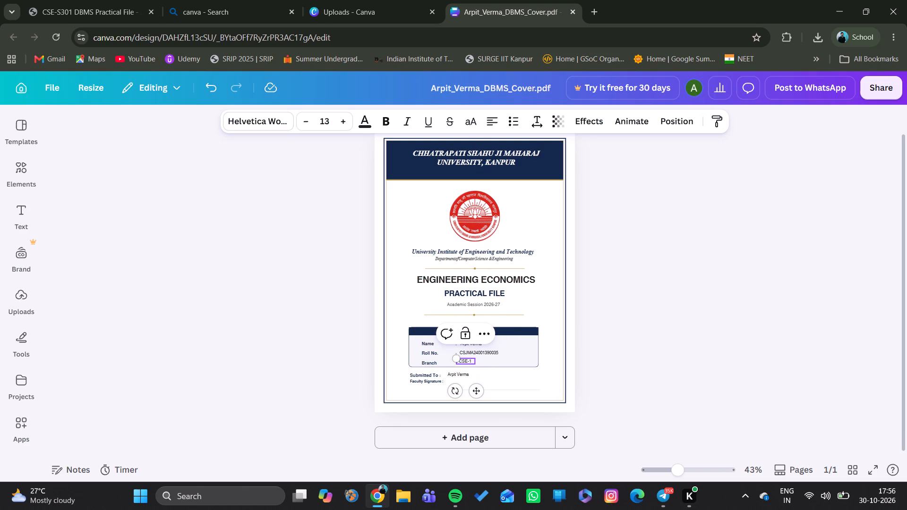
pyautogui.press('Left')
pyautogui.press('Left')
pyautogui.press('space')
pyautogui.press('space')
pyautogui.press('BackSpace')
pyautogui.click(613, 349)
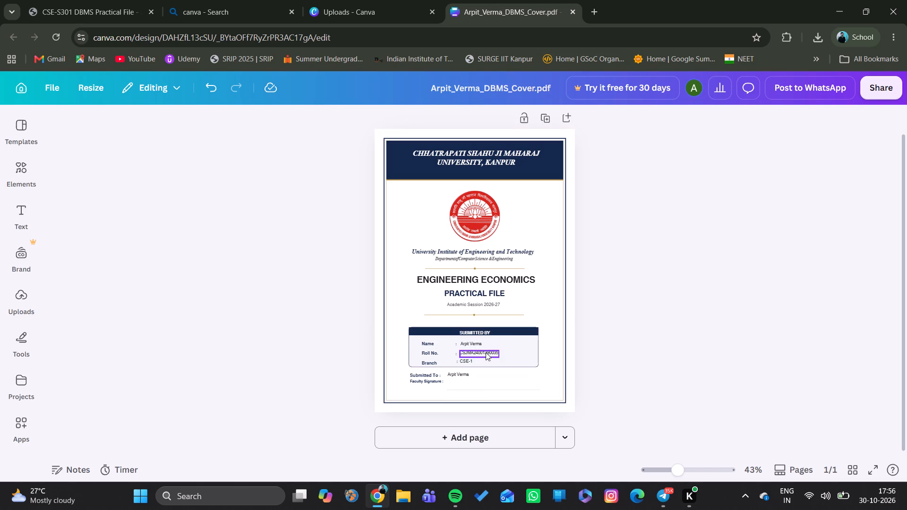
# Delete the duplicated student name beside the Submitted To label.
pyautogui.click(466, 377)
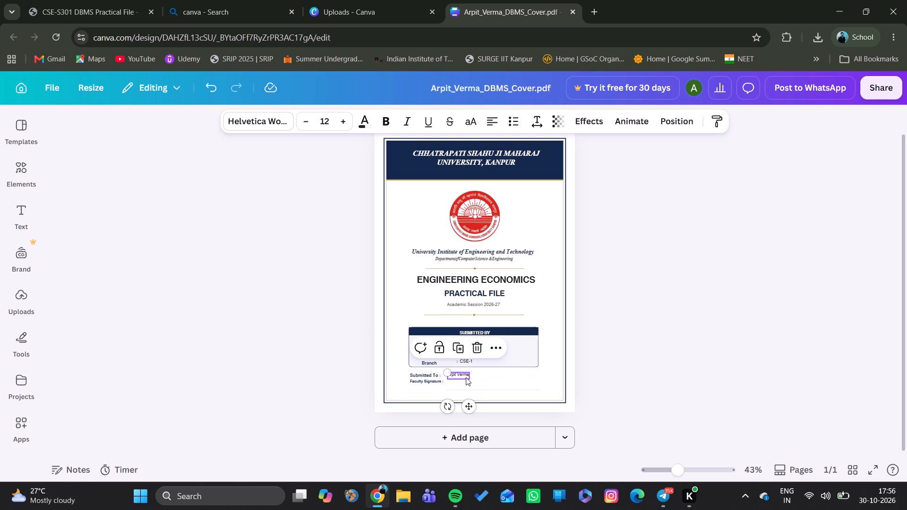
pyautogui.press('BackSpace')
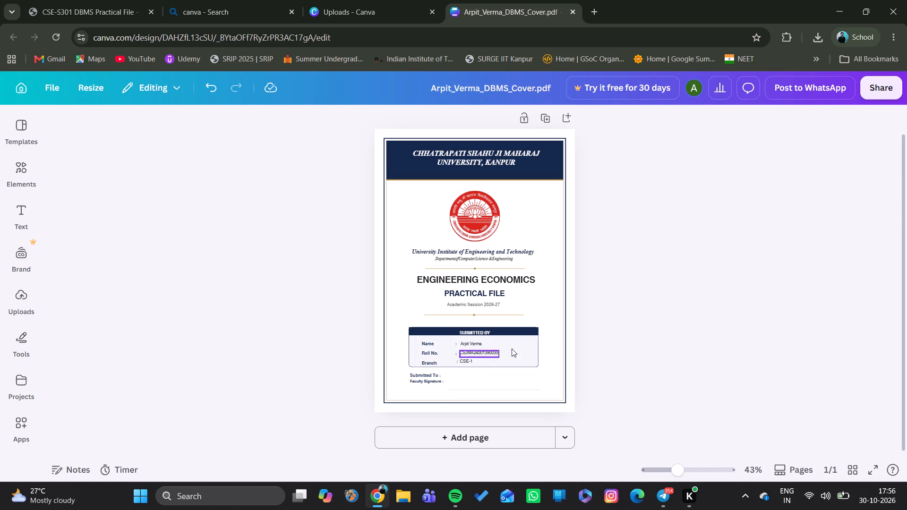
pyautogui.click(642, 325)
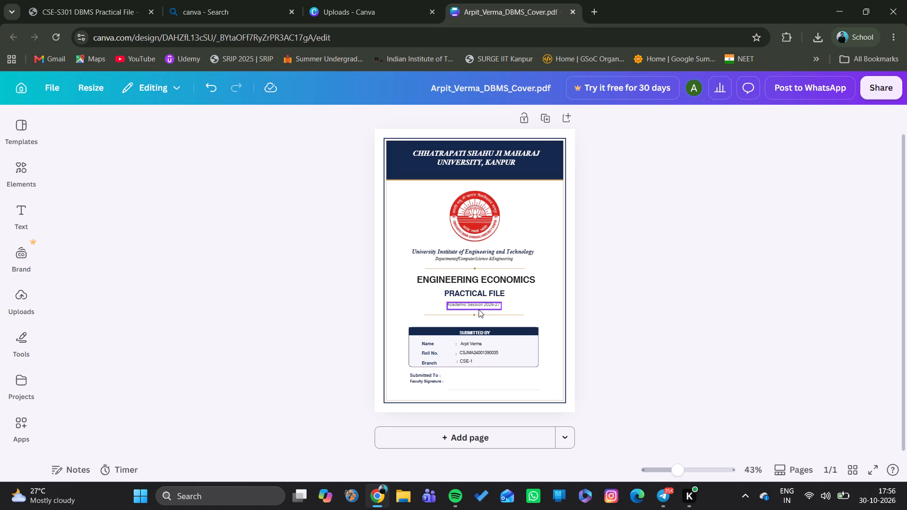
# Move the gold divider below the Academic Session line down to just above the SUBMITTED BY box.
pyautogui.moveTo(477, 313); pyautogui.dragTo(477, 320)
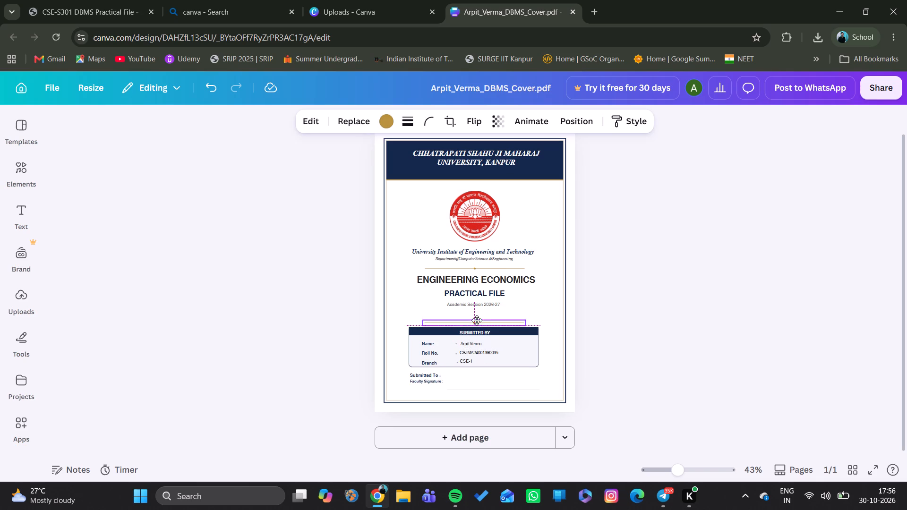
pyautogui.moveTo(477, 320); pyautogui.dragTo(477, 320)
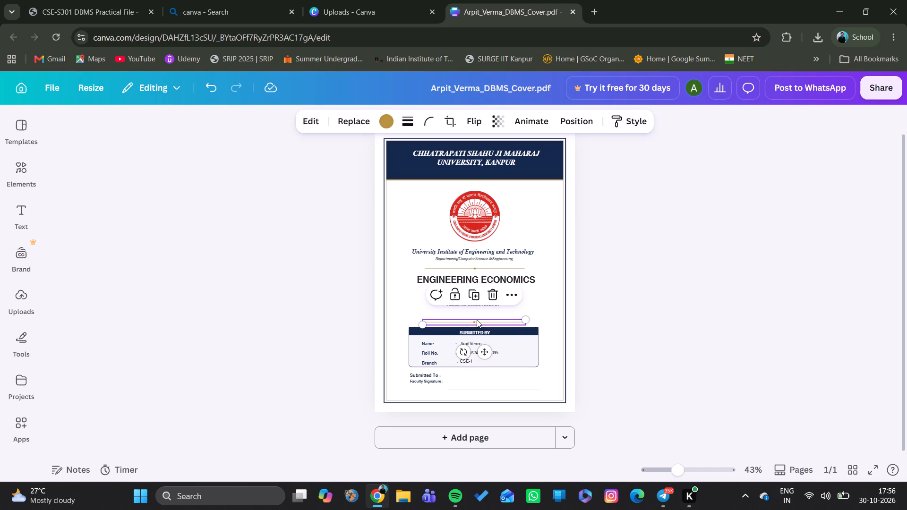
pyautogui.click(639, 270)
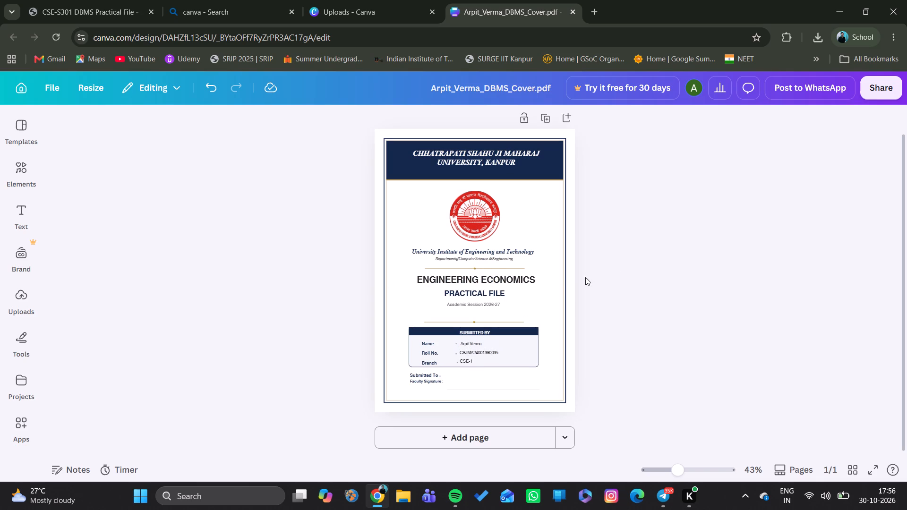
# Duplicate the PRACTICAL FILE heading and place the copy between the Academic Session line and the gold divider.
pyautogui.click(496, 297)
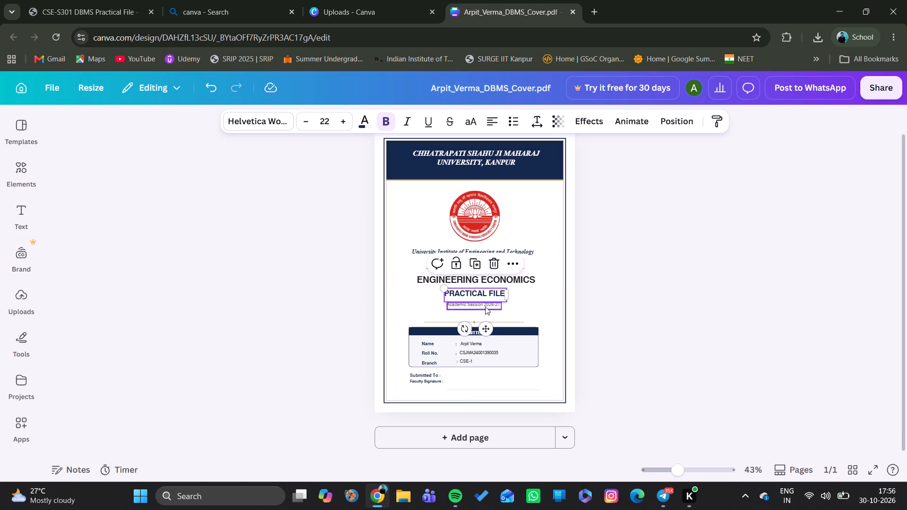
pyautogui.click(476, 266)
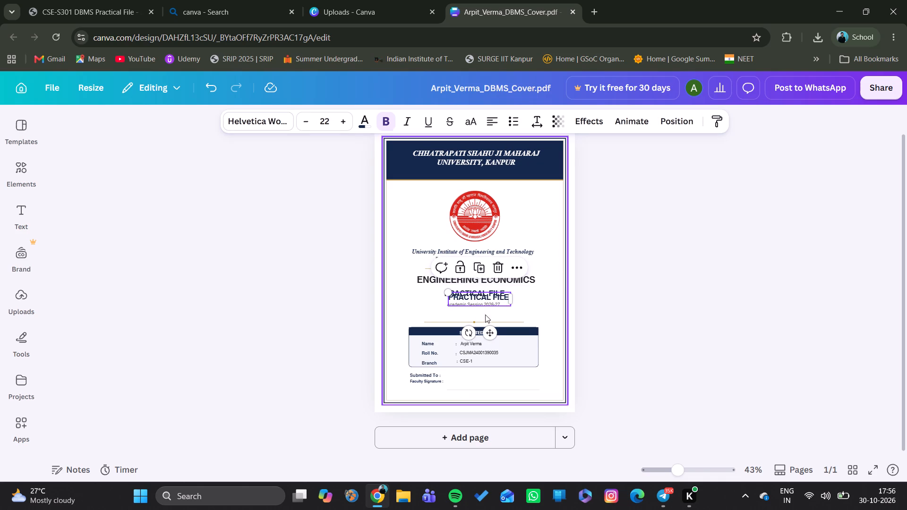
pyautogui.moveTo(488, 331); pyautogui.dragTo(482, 347)
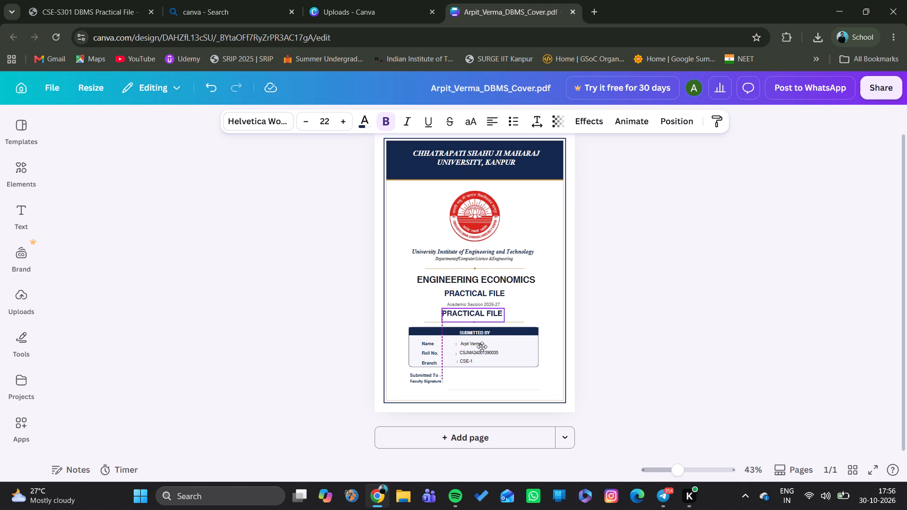
pyautogui.moveTo(482, 347); pyautogui.dragTo(484, 347)
pyautogui.click(484, 349)
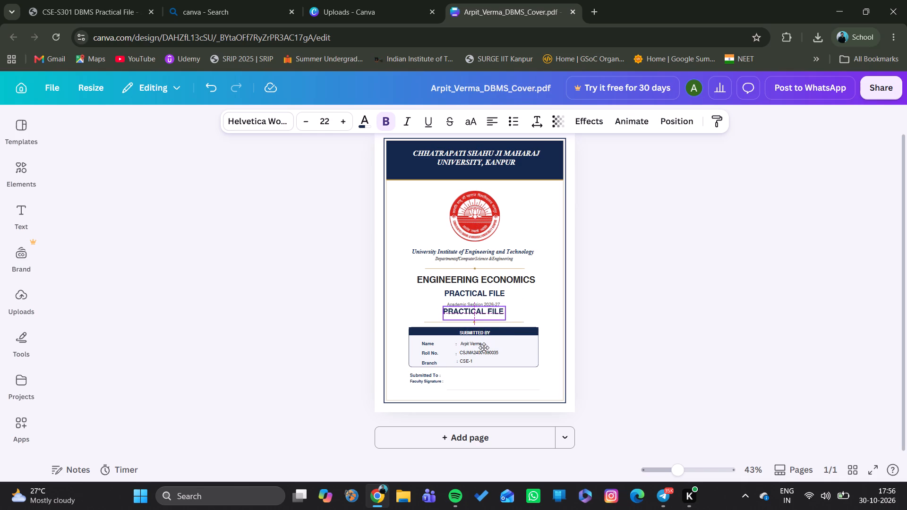
# Replace the duplicated PRACTICAL FILE heading's text with "TOPIC: ROAD INFRASTRUCTURE IN INDIA" at font size 20.
pyautogui.click(493, 314)
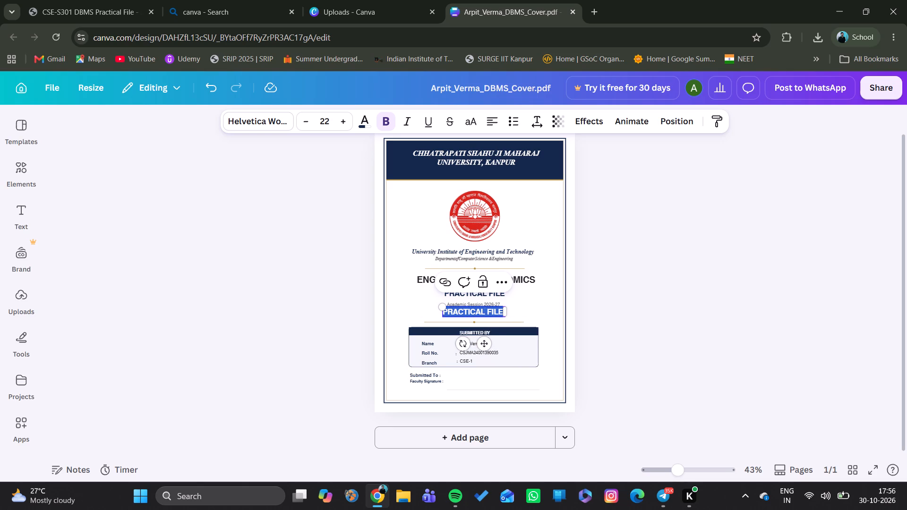
pyautogui.press('BackSpace')
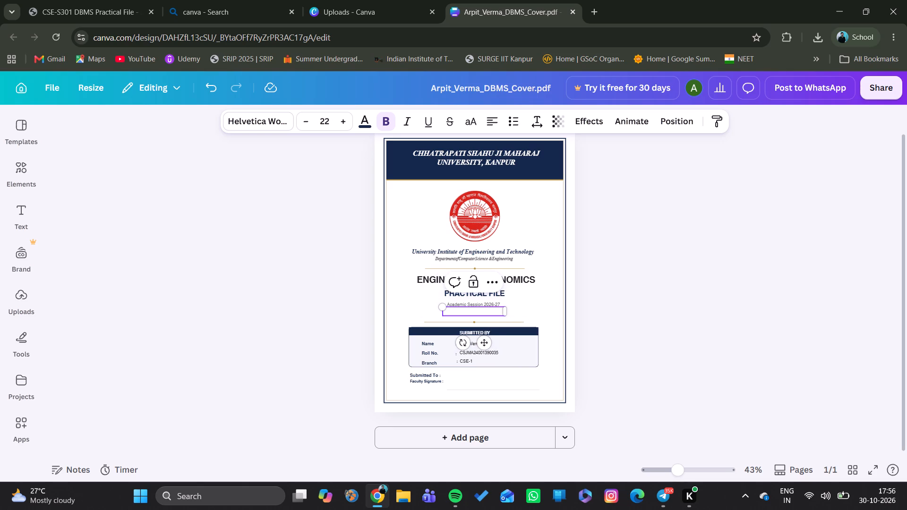
pyautogui.write('TOPIC')
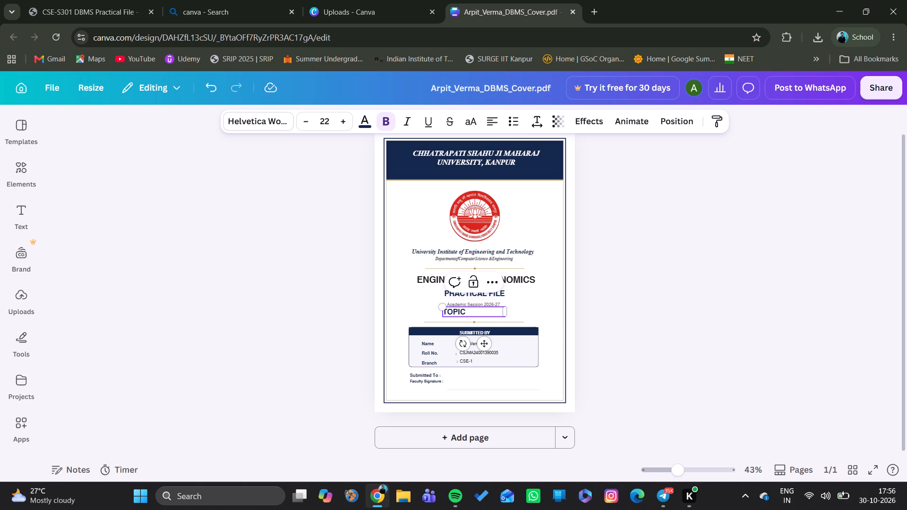
pyautogui.click(309, 121)
pyautogui.click(309, 121)
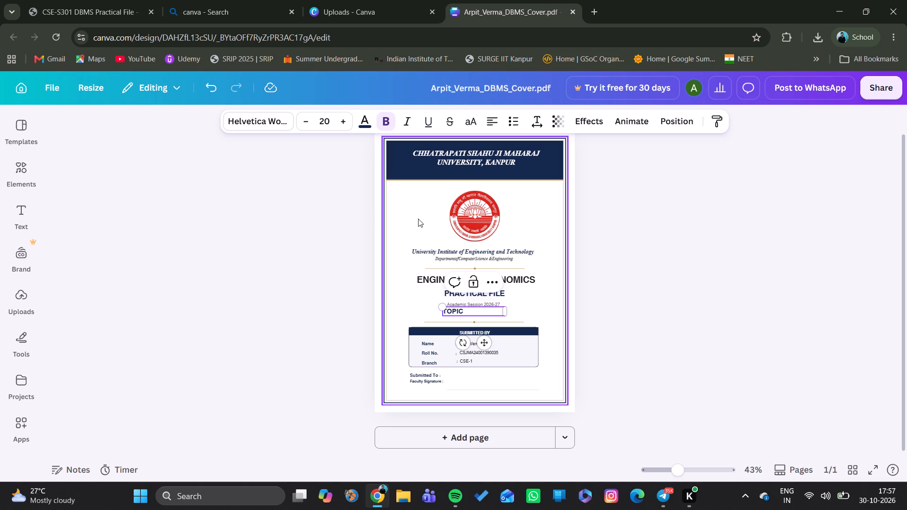
pyautogui.press(';')
pyautogui.press('BackSpace')
pyautogui.hotkey('shift', ':')
pyautogui.press('space')
pyautogui.write('ROAD')
pyautogui.press('space')
pyautogui.write('INFRASTRUCTURE')
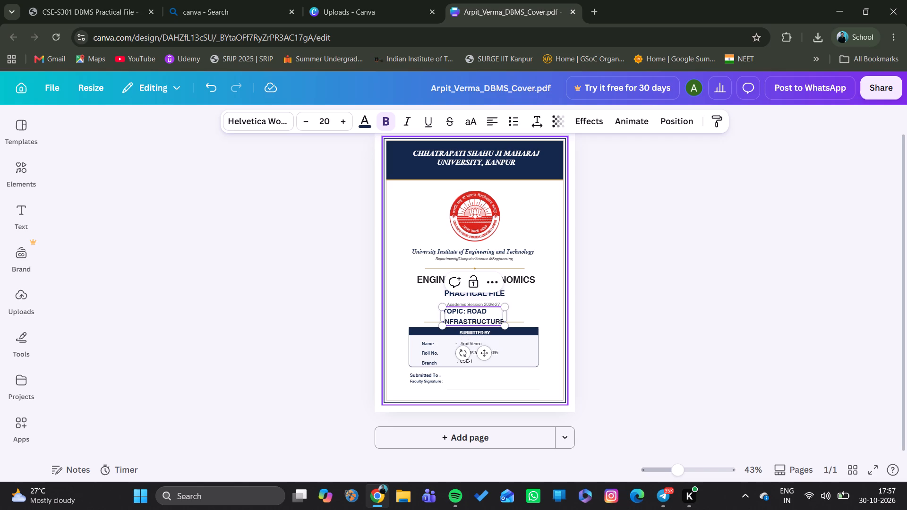
# Finish the topic line's text by adding "IN INDIA" after "TOPIC: ROAD INFRASTRUCTURE".
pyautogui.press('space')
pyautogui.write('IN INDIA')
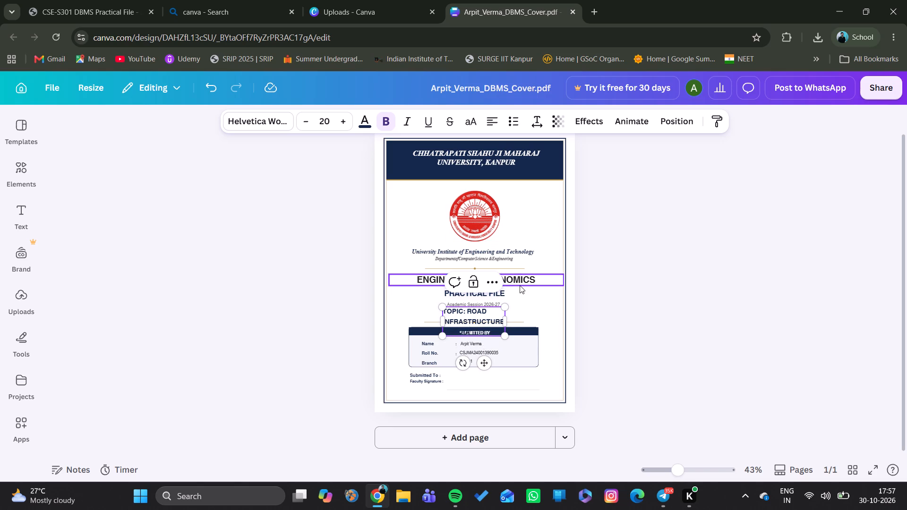
# Widen the topic text box until "TOPIC: ROAD INFRASTRUCTURE IN INDIA" fits on a single line.
pyautogui.moveTo(506, 317); pyautogui.dragTo(517, 317)
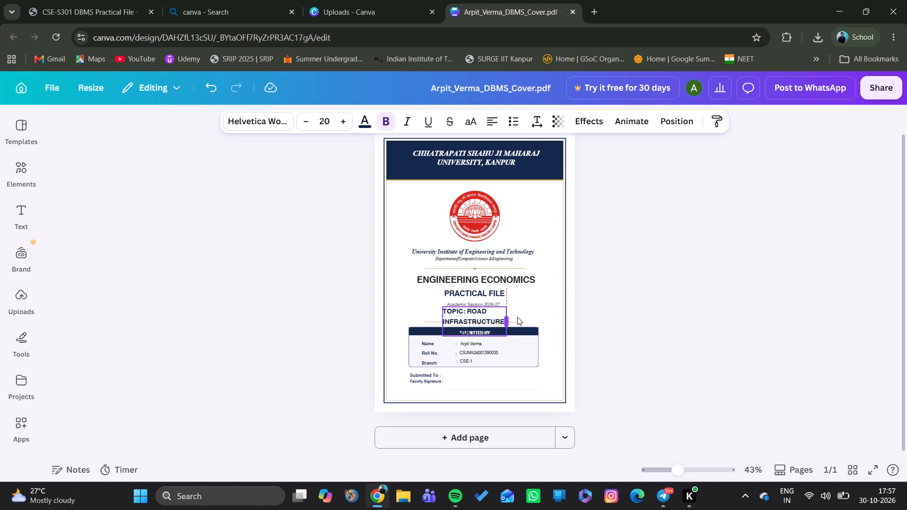
pyautogui.moveTo(517, 317); pyautogui.dragTo(593, 309)
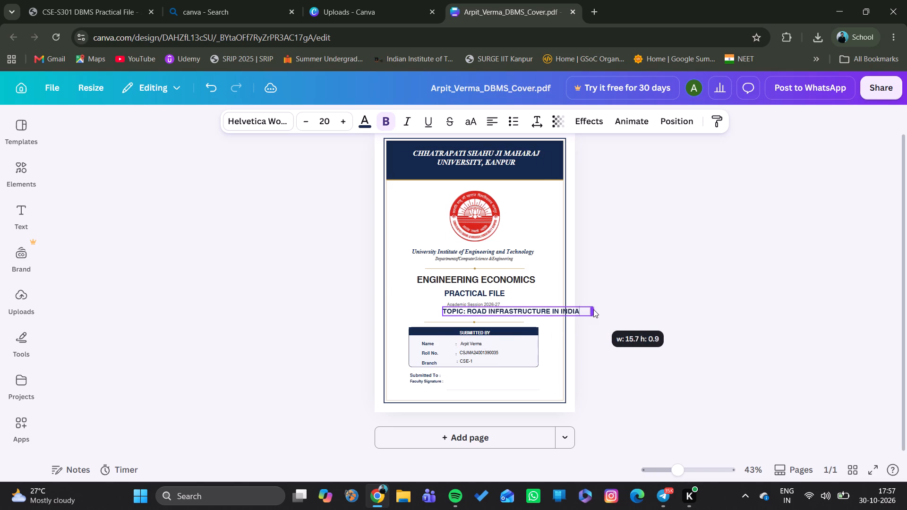
pyautogui.moveTo(593, 309); pyautogui.dragTo(598, 310)
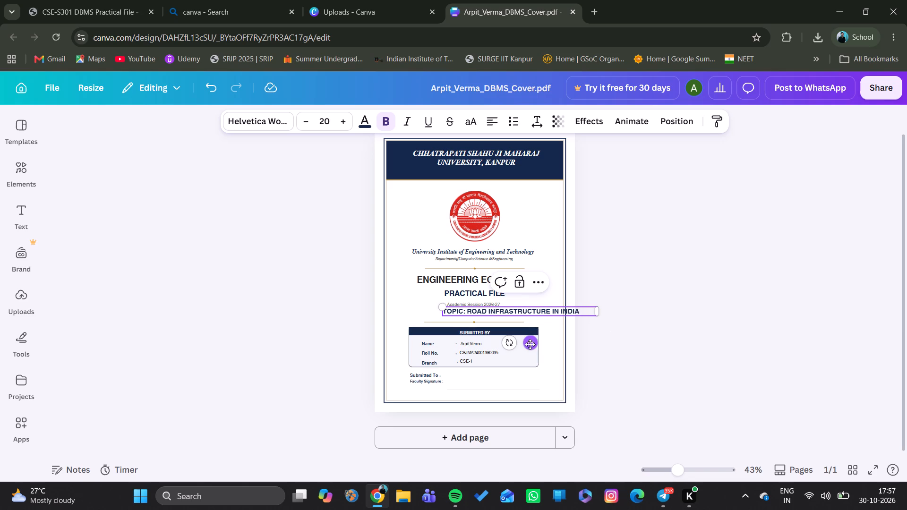
# Move the topic line so its text is centred on the page between the Academic Session line and the gold divider.
pyautogui.moveTo(530, 344); pyautogui.dragTo(488, 347)
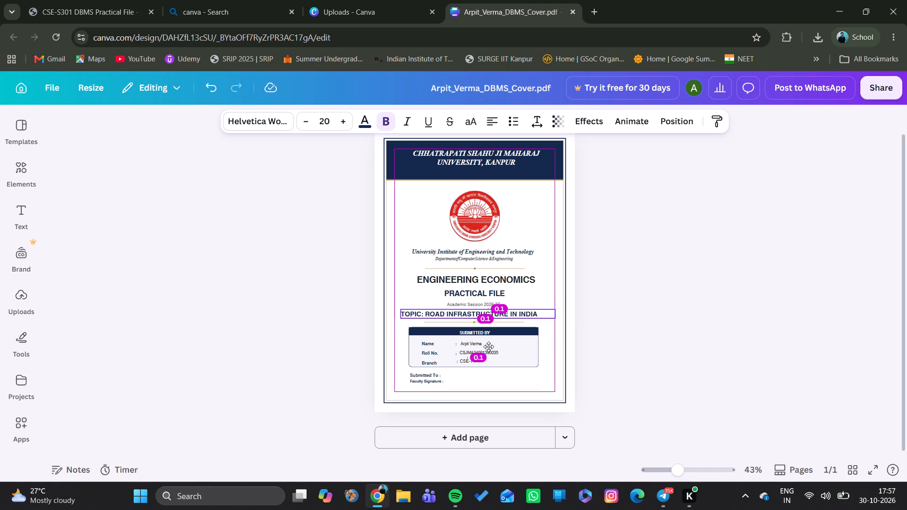
pyautogui.moveTo(488, 347); pyautogui.dragTo(488, 347)
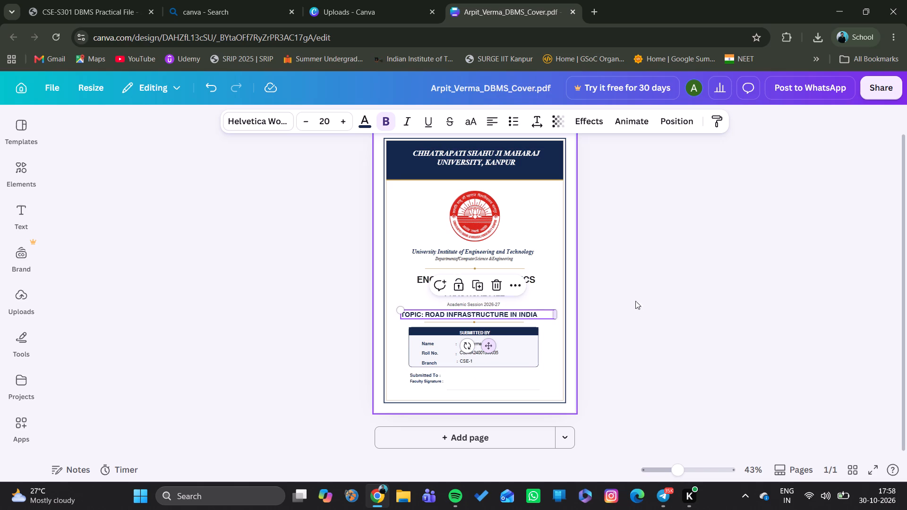
pyautogui.click(673, 312)
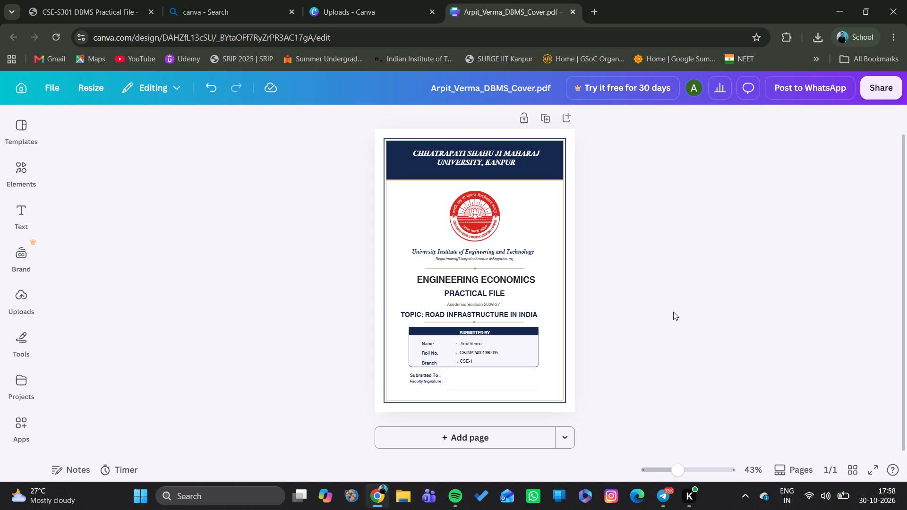
pyautogui.moveTo(528, 314); pyautogui.dragTo(534, 314)
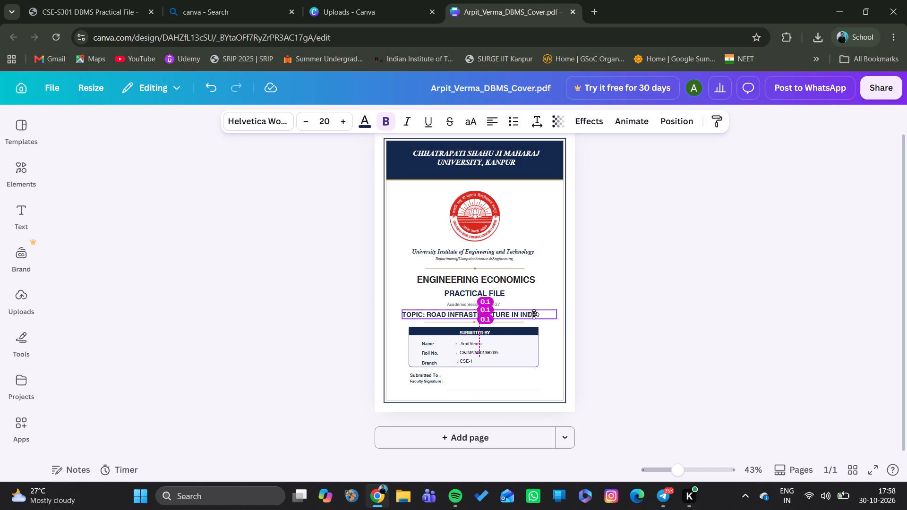
pyautogui.moveTo(534, 314); pyautogui.dragTo(533, 314)
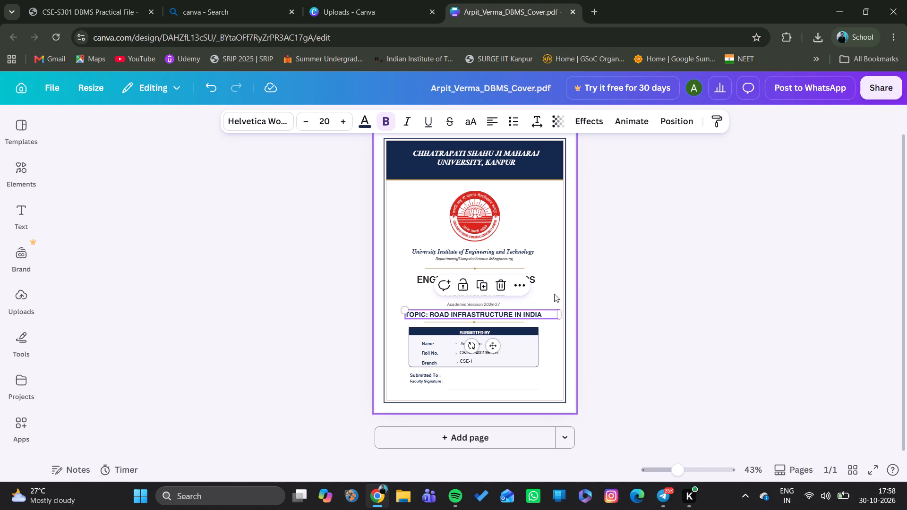
# Centre-align the topic line's text within its text box.
pyautogui.click(495, 118)
pyautogui.click(495, 118)
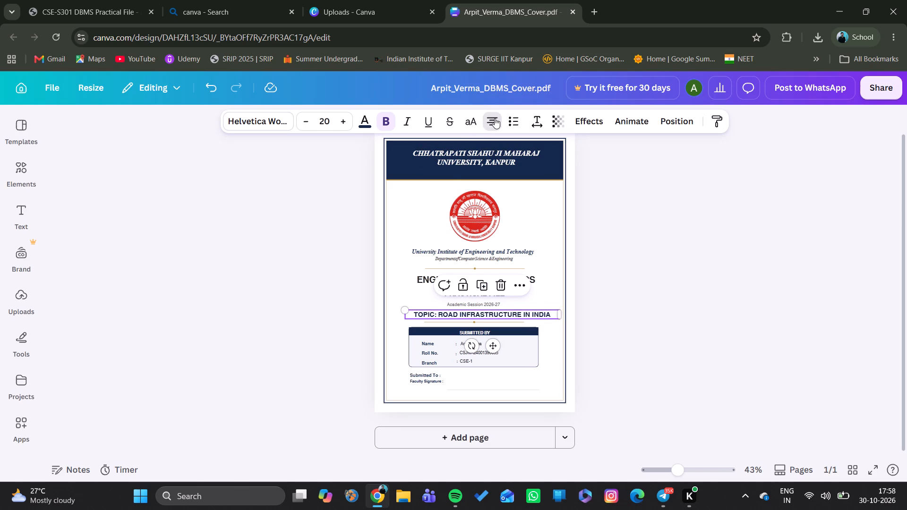
pyautogui.click(495, 118)
pyautogui.click(495, 118)
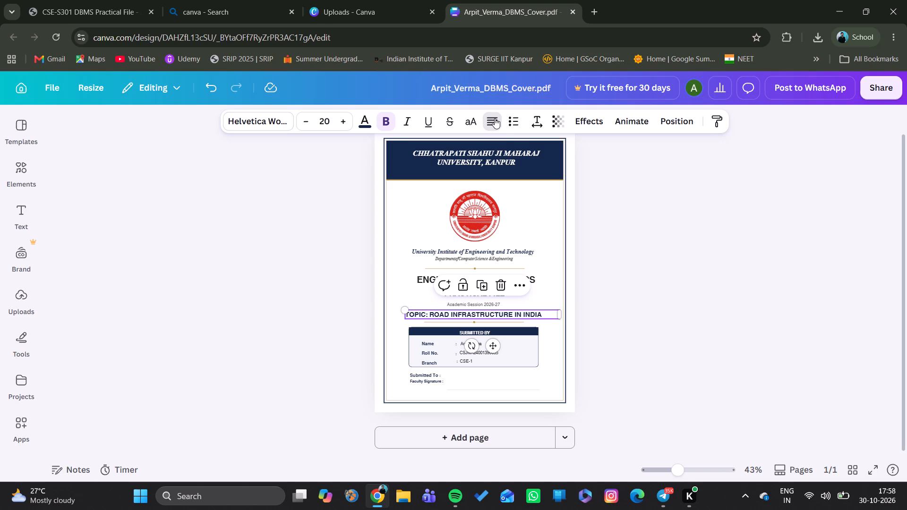
pyautogui.click(495, 118)
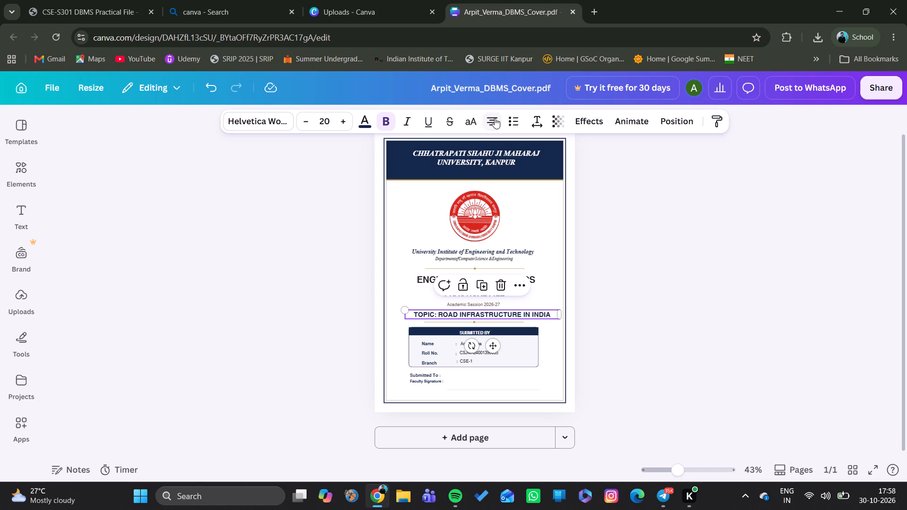
pyautogui.click(652, 234)
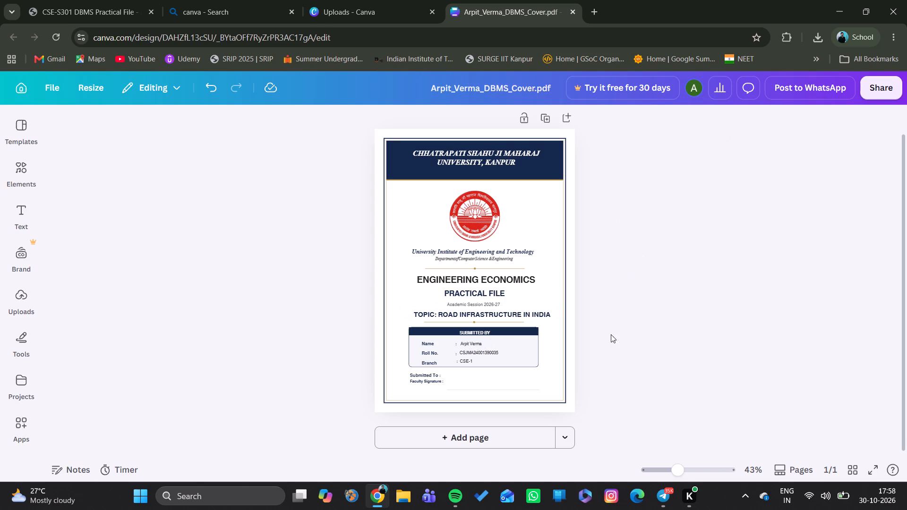
# Shift the topic line slightly left so it sits nearer the page's centre line beneath the Academic Session text.
pyautogui.click(519, 311)
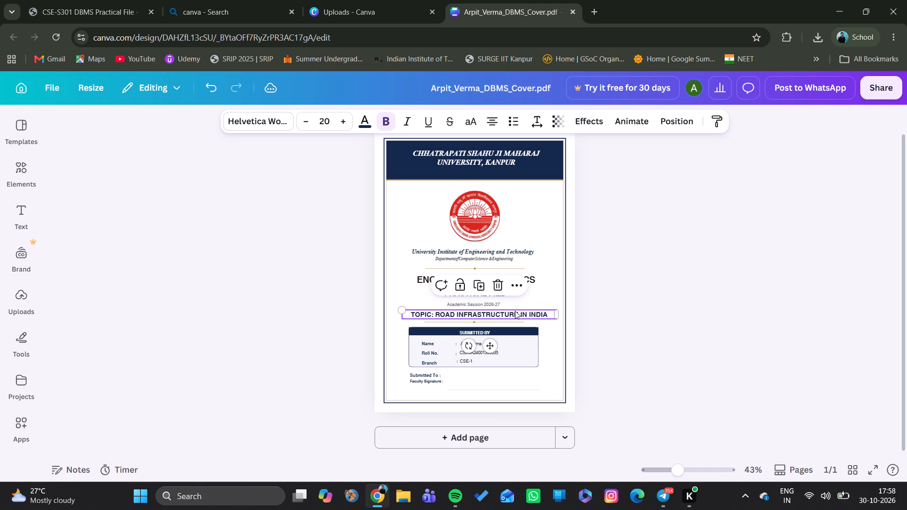
pyautogui.click(692, 286)
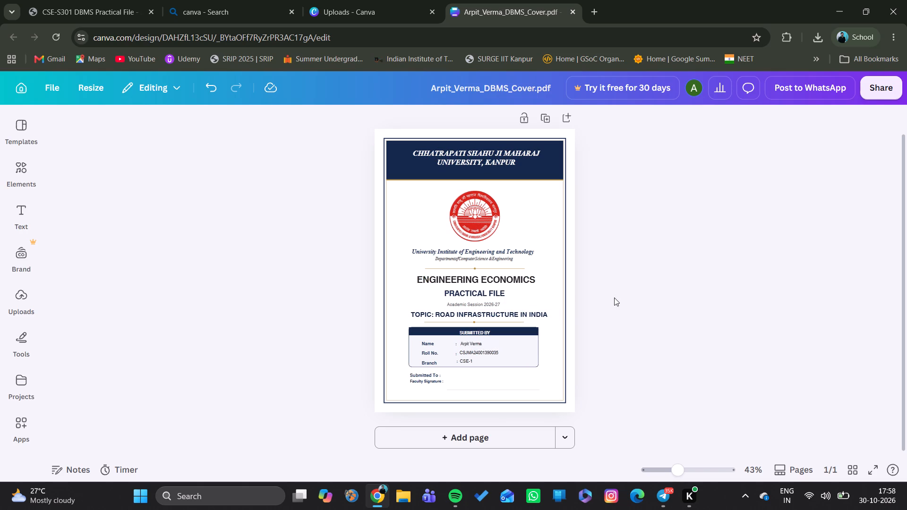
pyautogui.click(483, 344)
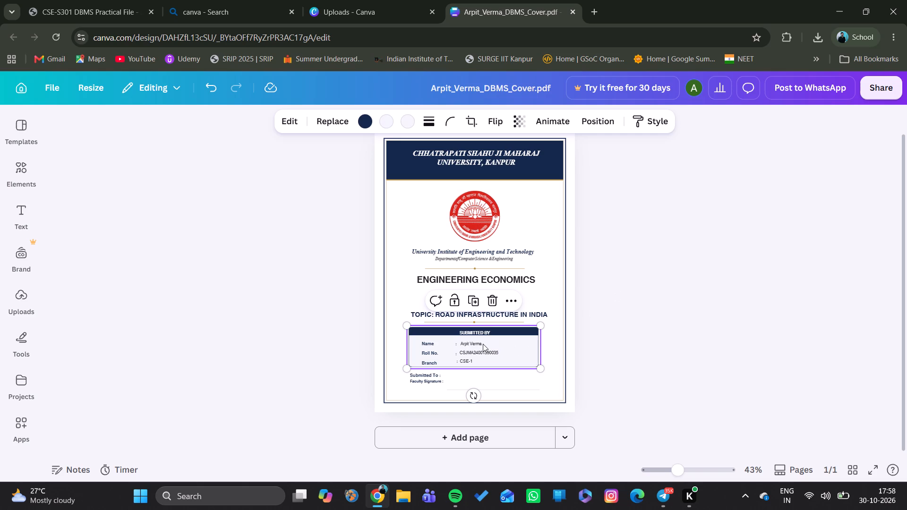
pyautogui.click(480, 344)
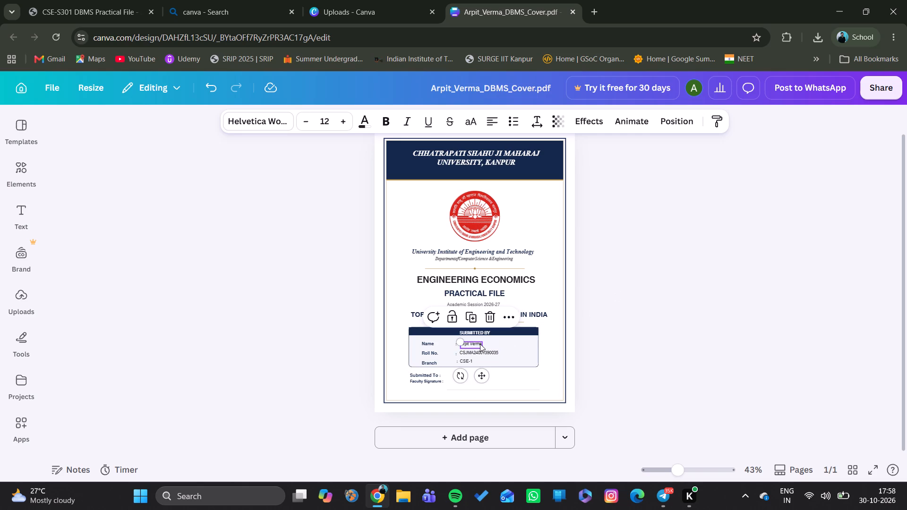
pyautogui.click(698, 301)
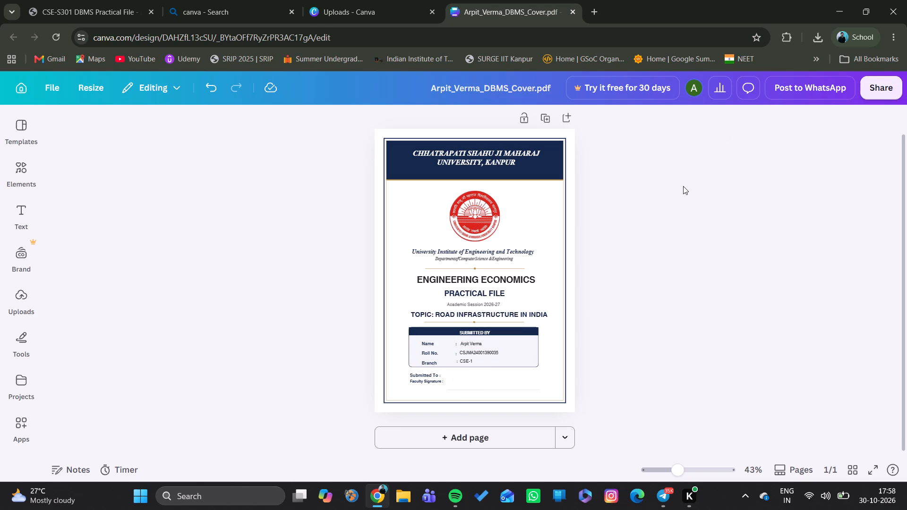
# Download the finished cover as a PDF with the Digital preset.
pyautogui.click(896, 92)
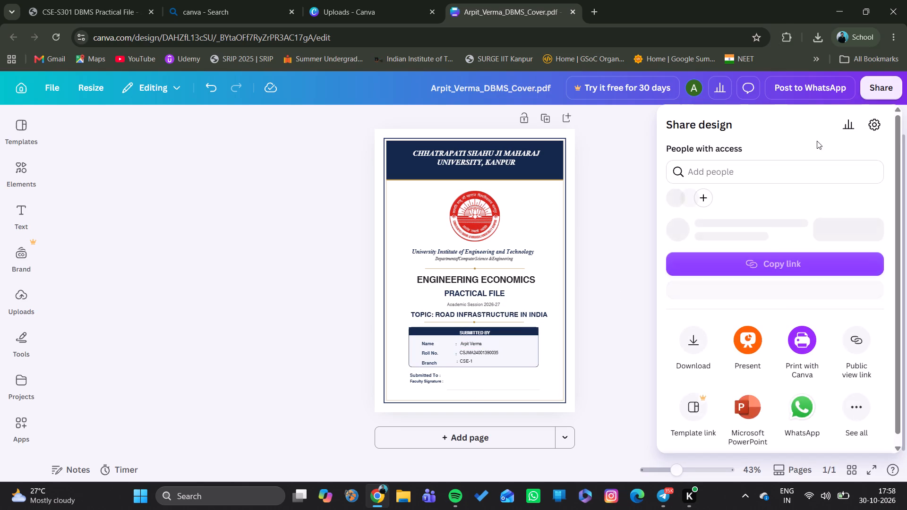
pyautogui.click(693, 368)
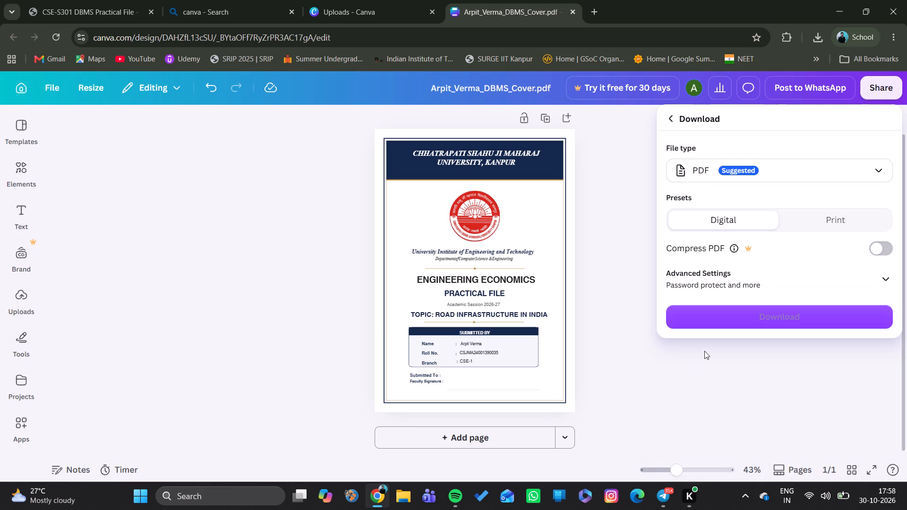
pyautogui.click(748, 326)
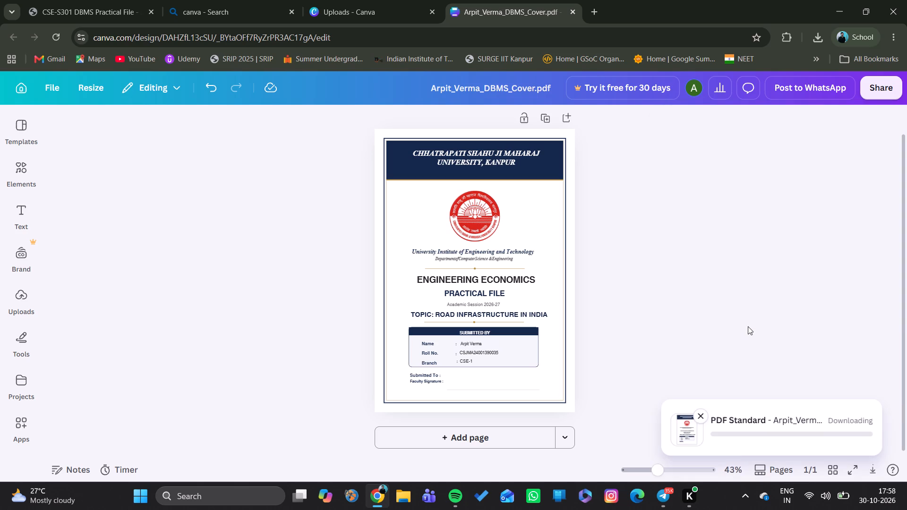
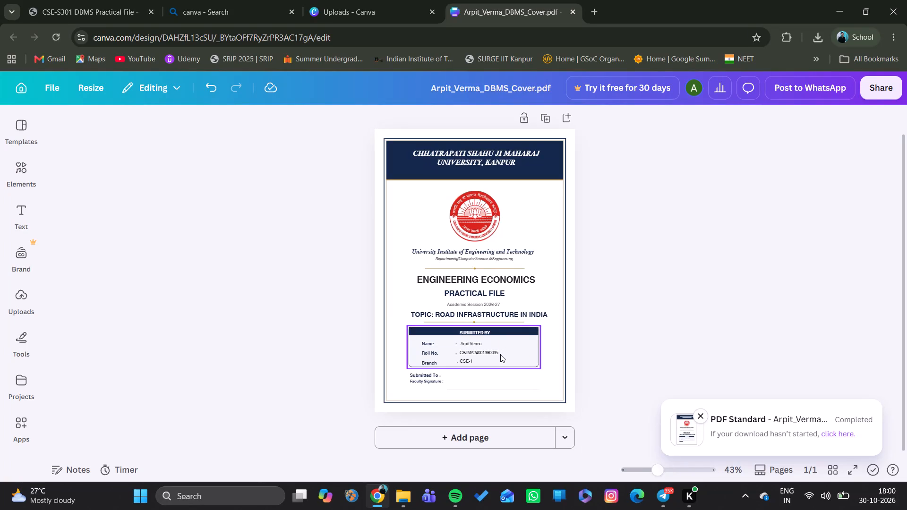
# Replace the student name in the SUBMITTED BY box with the other student's name in capitals, widening its text box to fit one line.
pyautogui.click(480, 342)
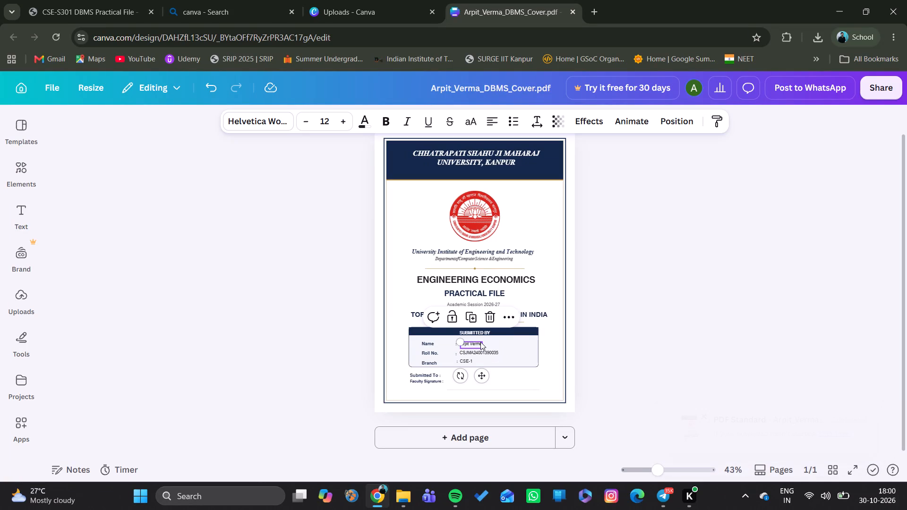
pyautogui.click(480, 342)
pyautogui.press('BackSpace')
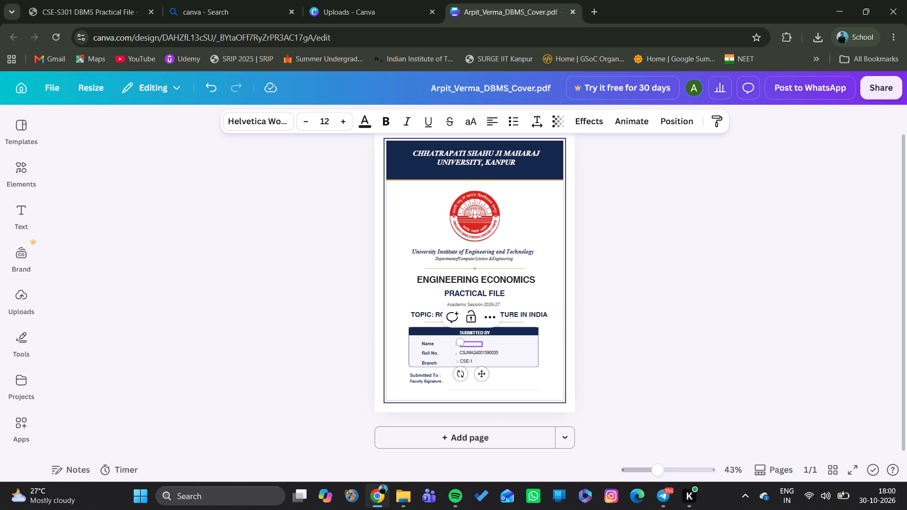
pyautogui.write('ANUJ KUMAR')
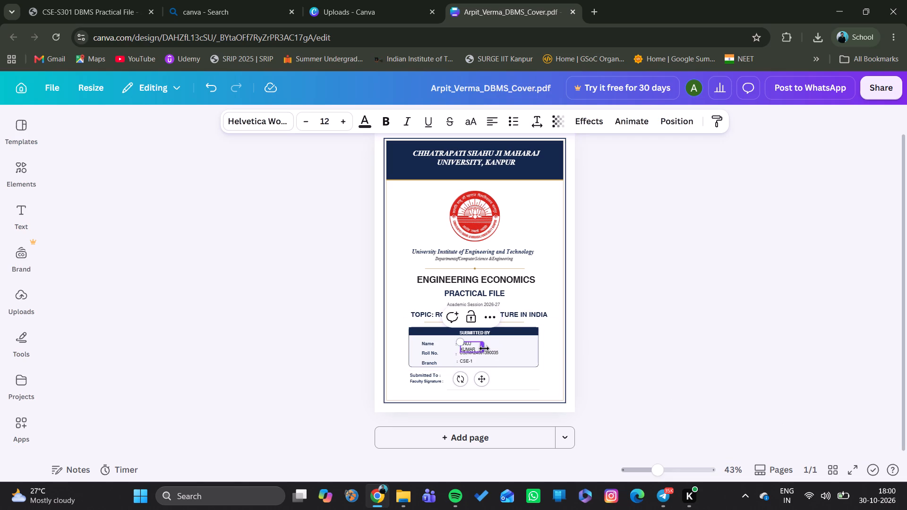
pyautogui.moveTo(484, 348); pyautogui.dragTo(492, 346)
pyautogui.click(610, 313)
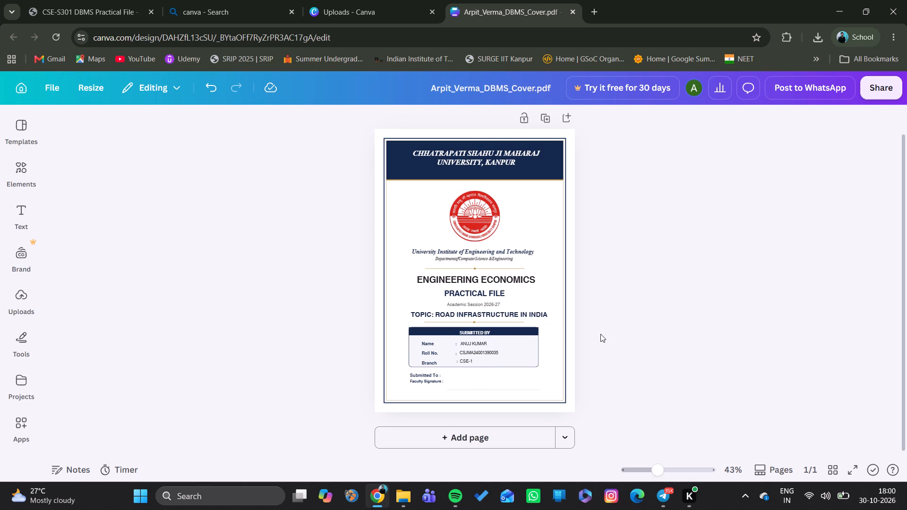
# Download the cover with the new student name as a PDF using the Digital preset.
pyautogui.click(553, 217)
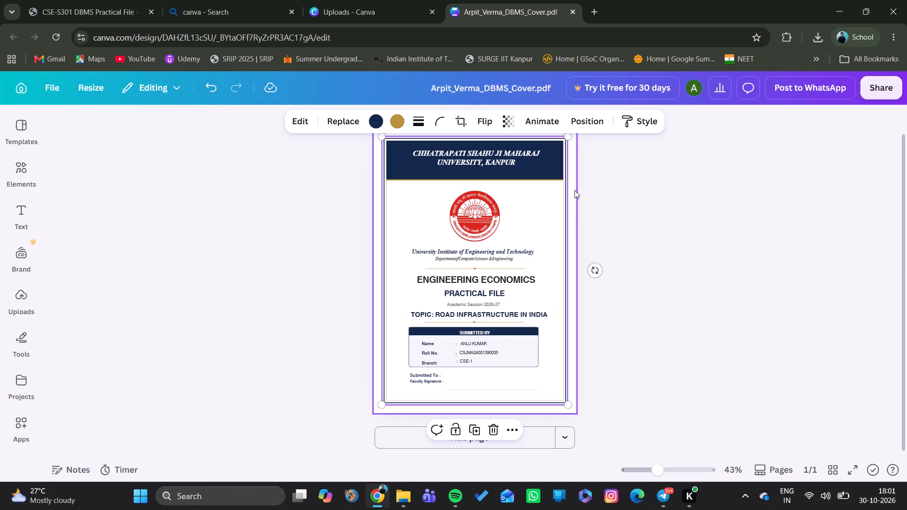
pyautogui.click(888, 80)
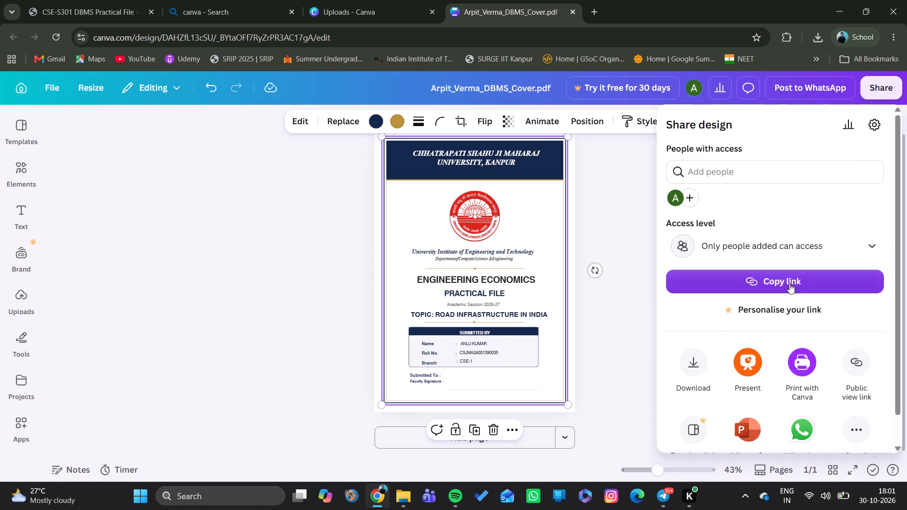
pyautogui.click(699, 366)
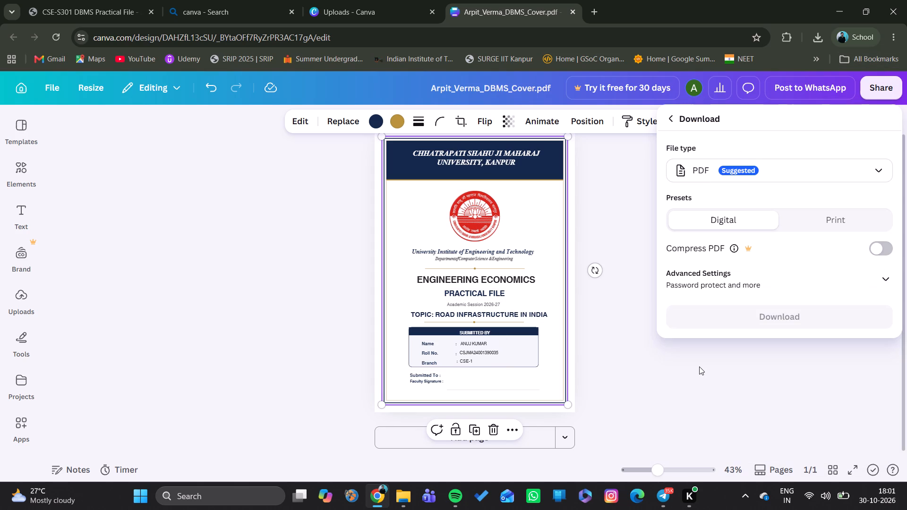
pyautogui.click(772, 319)
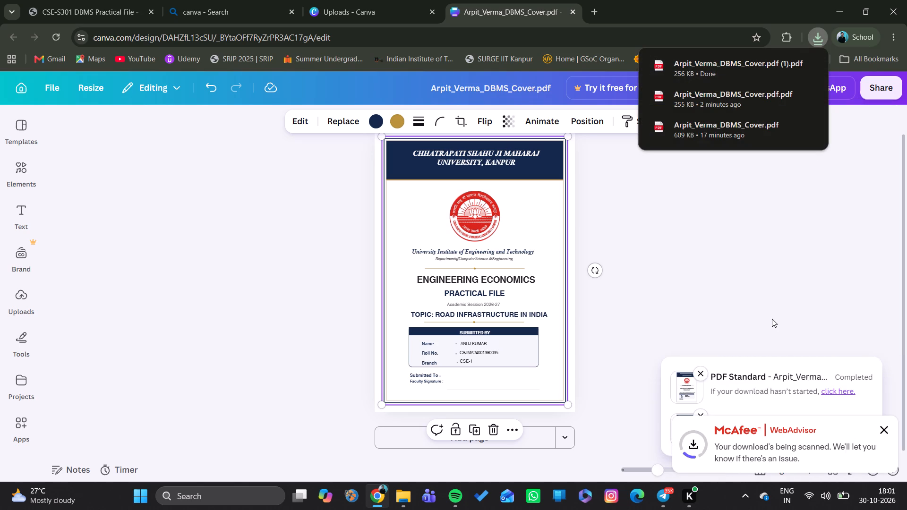
# Change the last digit of the roll number in the SUBMITTED BY box to 0.
pyautogui.click(496, 351)
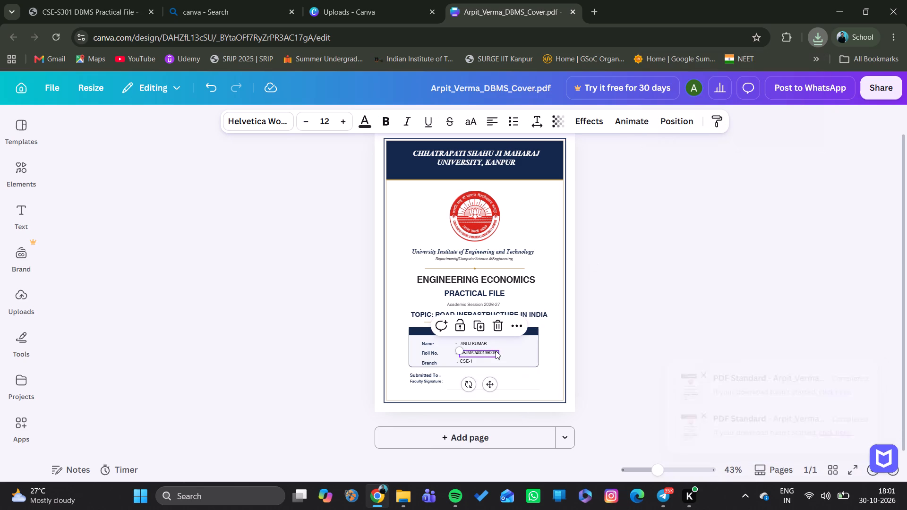
pyautogui.click(496, 351)
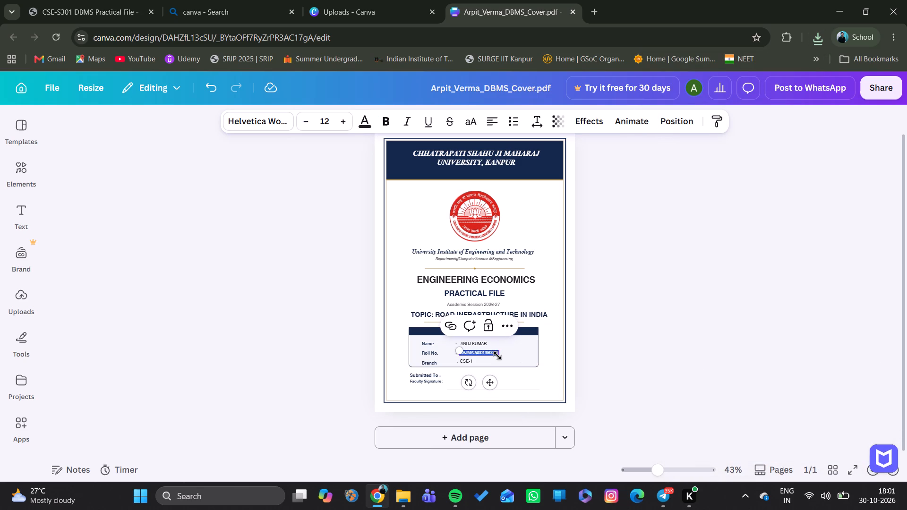
pyautogui.click(497, 356)
pyautogui.click(491, 353)
pyautogui.press('Right')
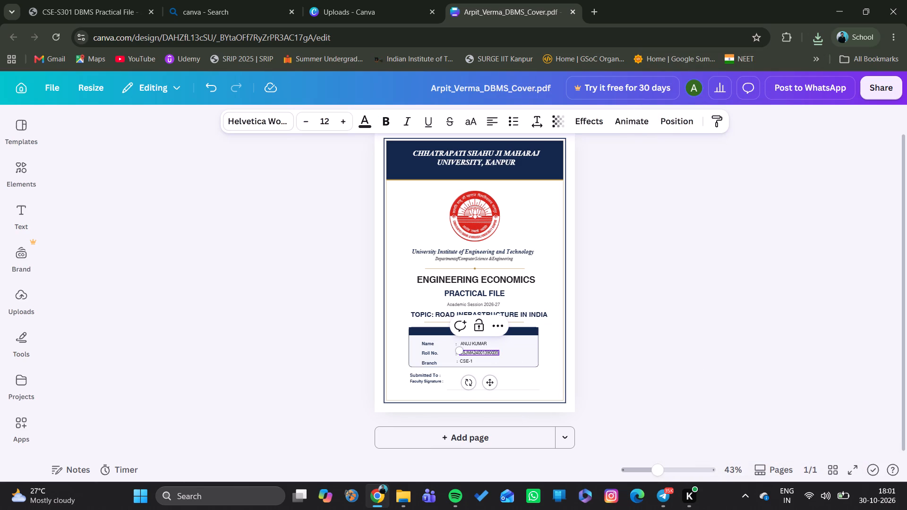
pyautogui.press('Right')
pyautogui.press('Right')
pyautogui.press('BackSpace')
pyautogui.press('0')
pyautogui.click(726, 276)
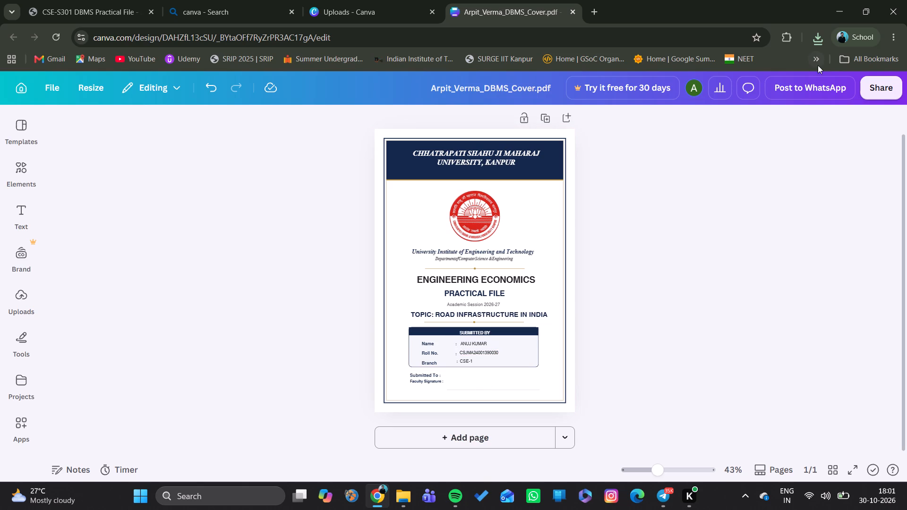
# Download the cover with the corrected roll number as a PDF using the Digital preset.
pyautogui.click(888, 87)
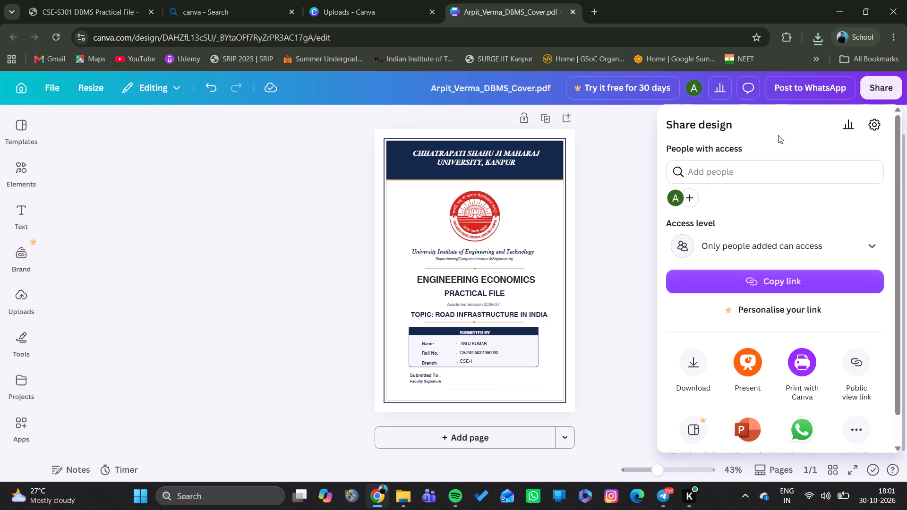
pyautogui.click(693, 378)
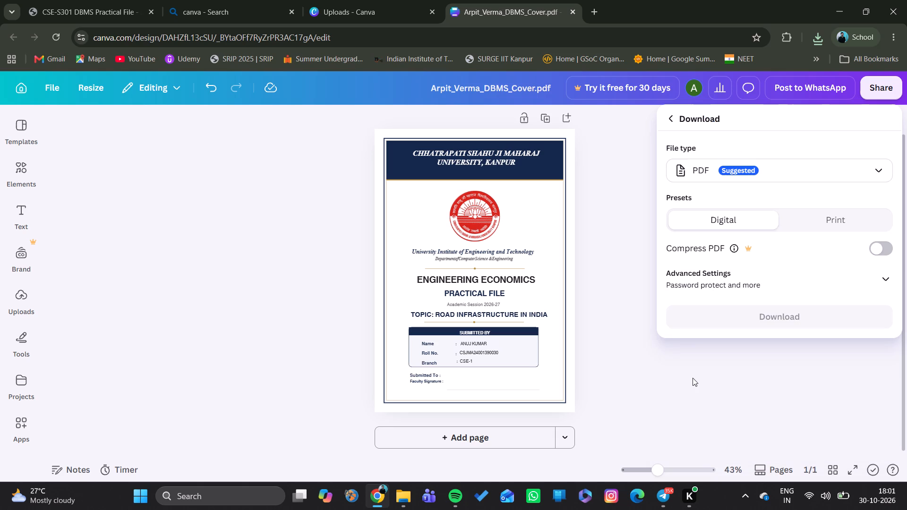
pyautogui.click(774, 321)
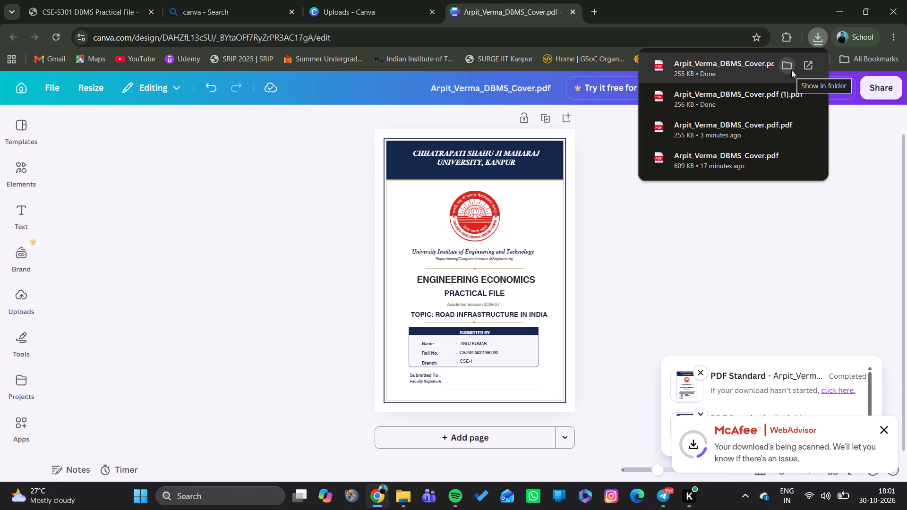
# Open the newest cover PDF from the Downloads folder and check its headings, topic line and SUBMITTED BY details.
pyautogui.click(791, 70)
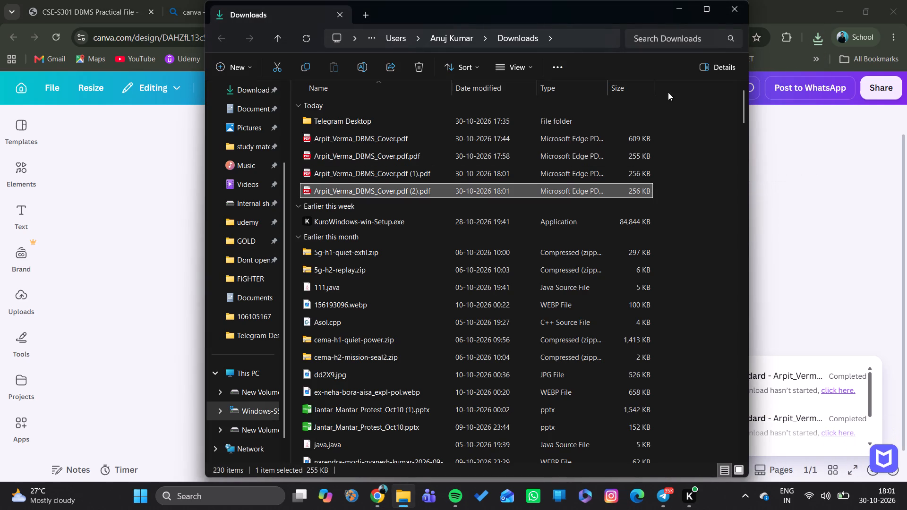
pyautogui.doubleClick(574, 188)
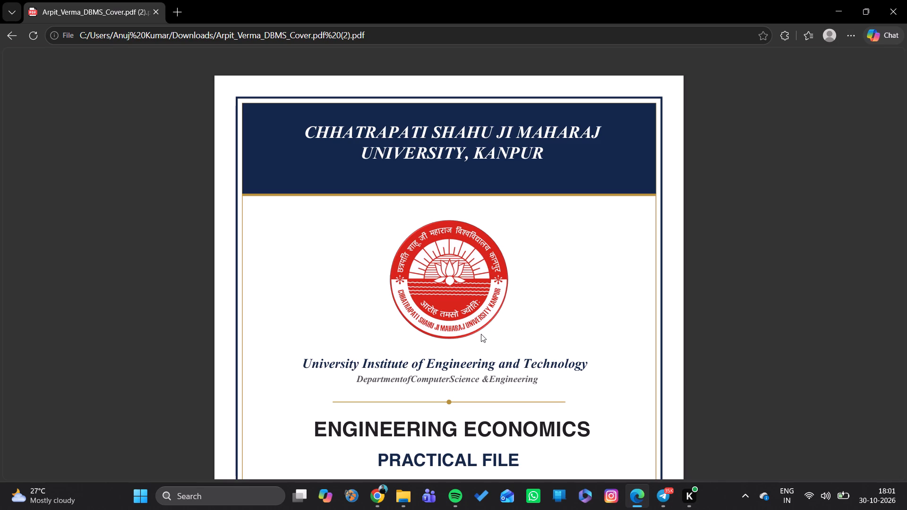
pyautogui.press('Down')
pyautogui.press('Down')
pyautogui.press('Down')
pyautogui.press('Down')
pyautogui.press('Down')
pyautogui.press('Down')
pyautogui.press('Down')
pyautogui.press('Down')
pyautogui.press('Down')
pyautogui.press('Down')
pyautogui.press('Down')
pyautogui.press('Down')
pyautogui.press('Down')
pyautogui.press('Down')
pyautogui.press('Down')
pyautogui.press('Down')
pyautogui.press('Down')
pyautogui.press('Down')
pyautogui.press('Down')
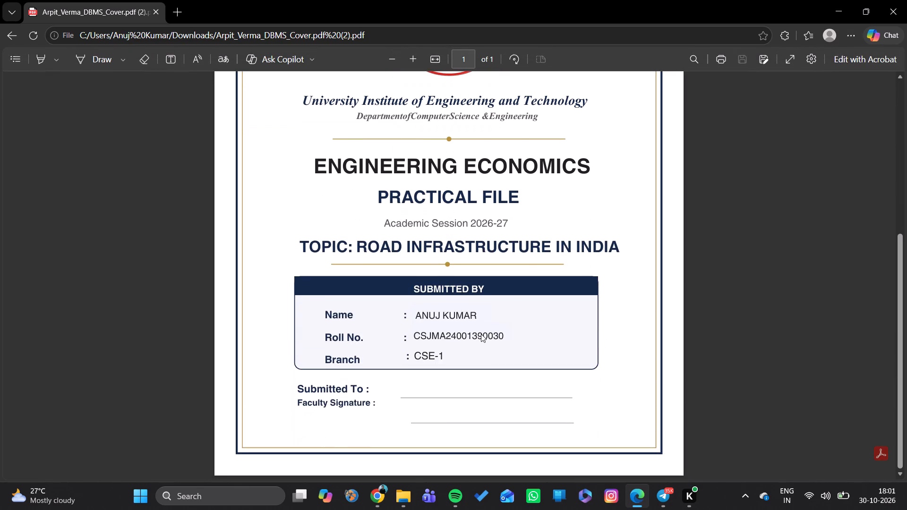
pyautogui.press('Up')
pyautogui.press('Up')
pyautogui.press('Up')
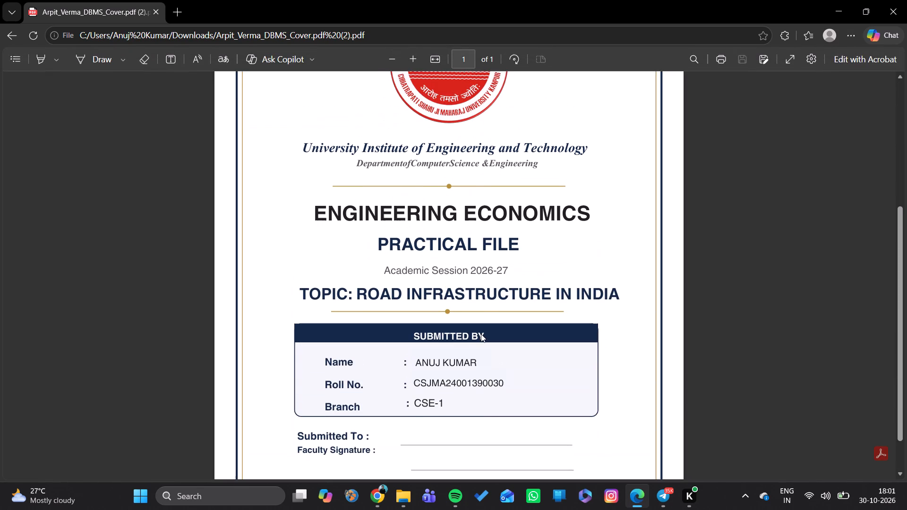